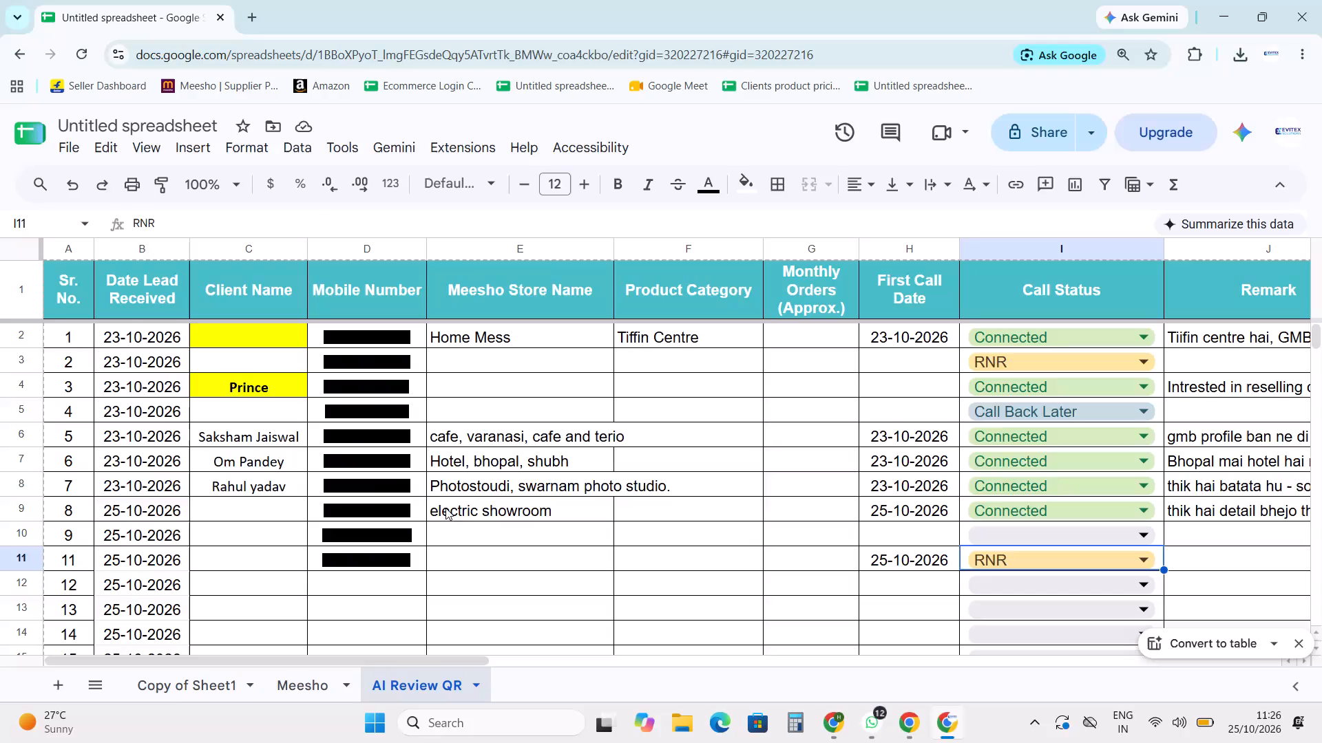
Append ", puri detail achee se samji" to the Remark of the electric showroom lead in row 9.
left_click(479, 491)
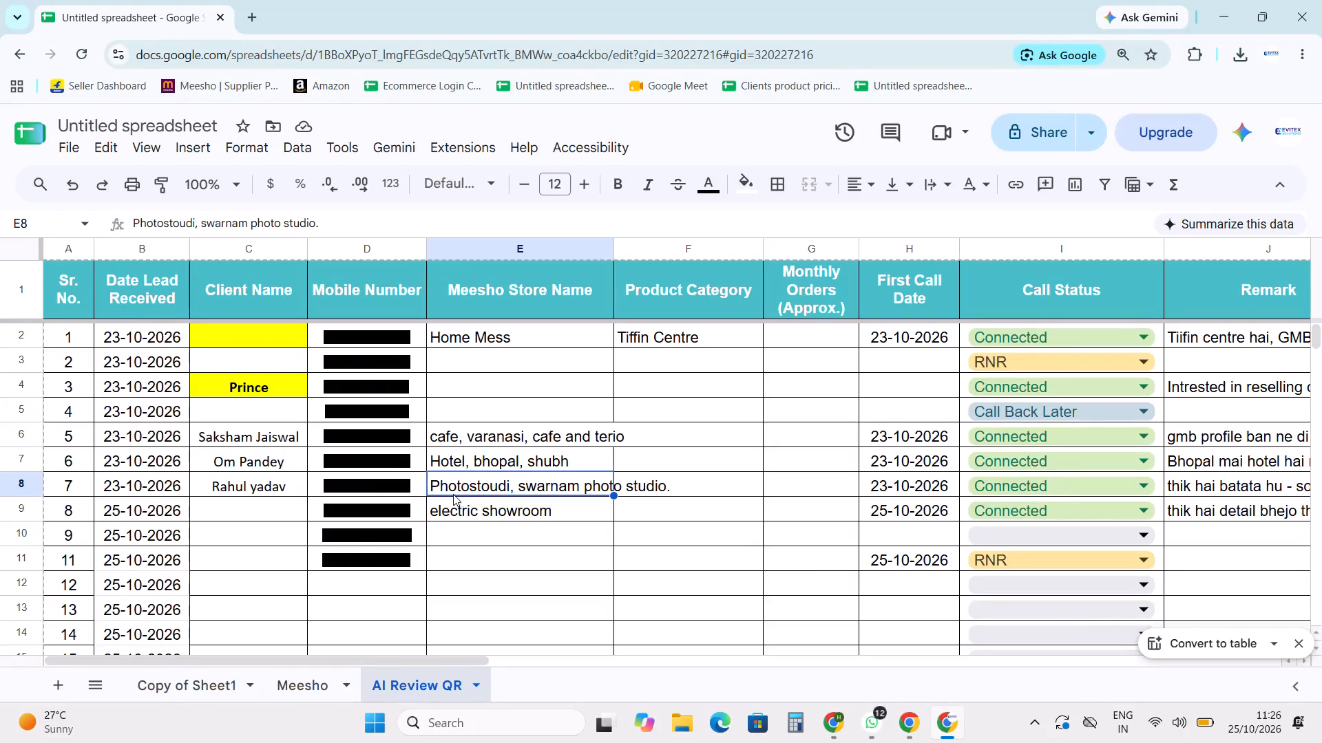
left_click(485, 516)
left_click(1179, 506)
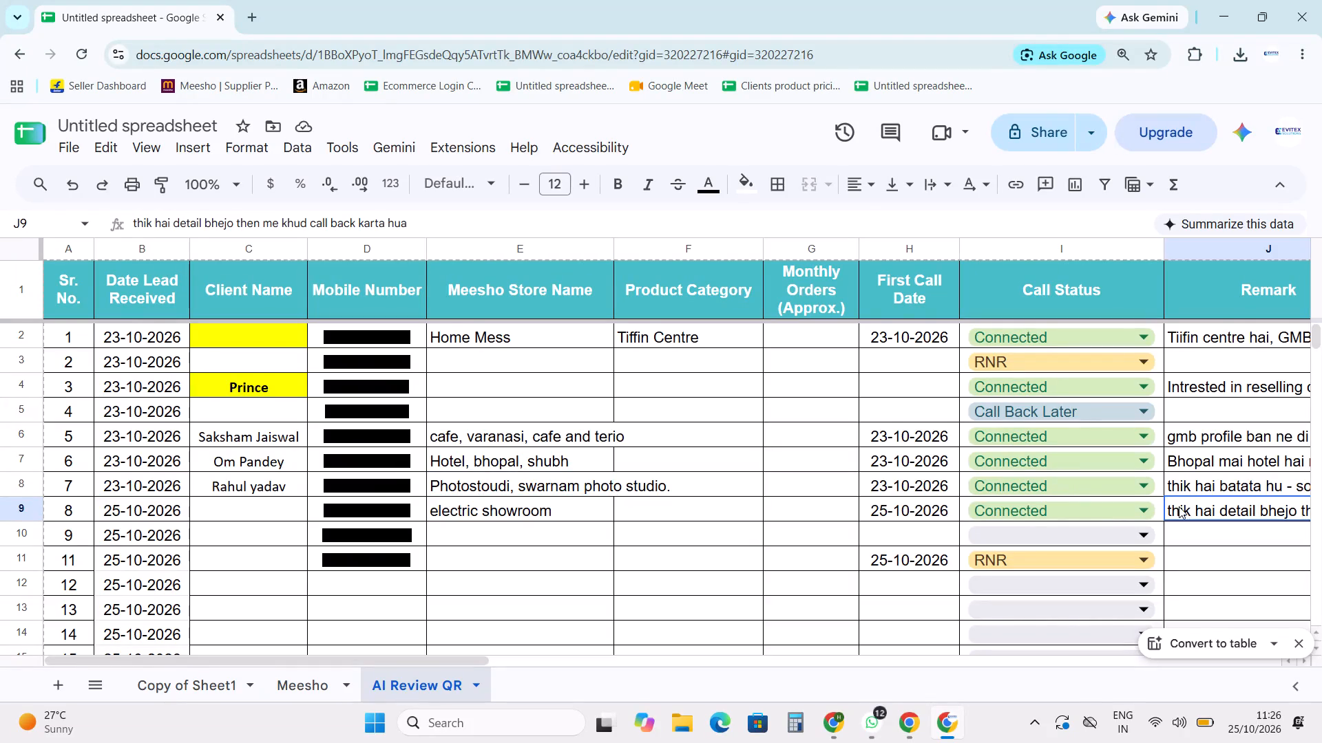
left_click(444, 230)
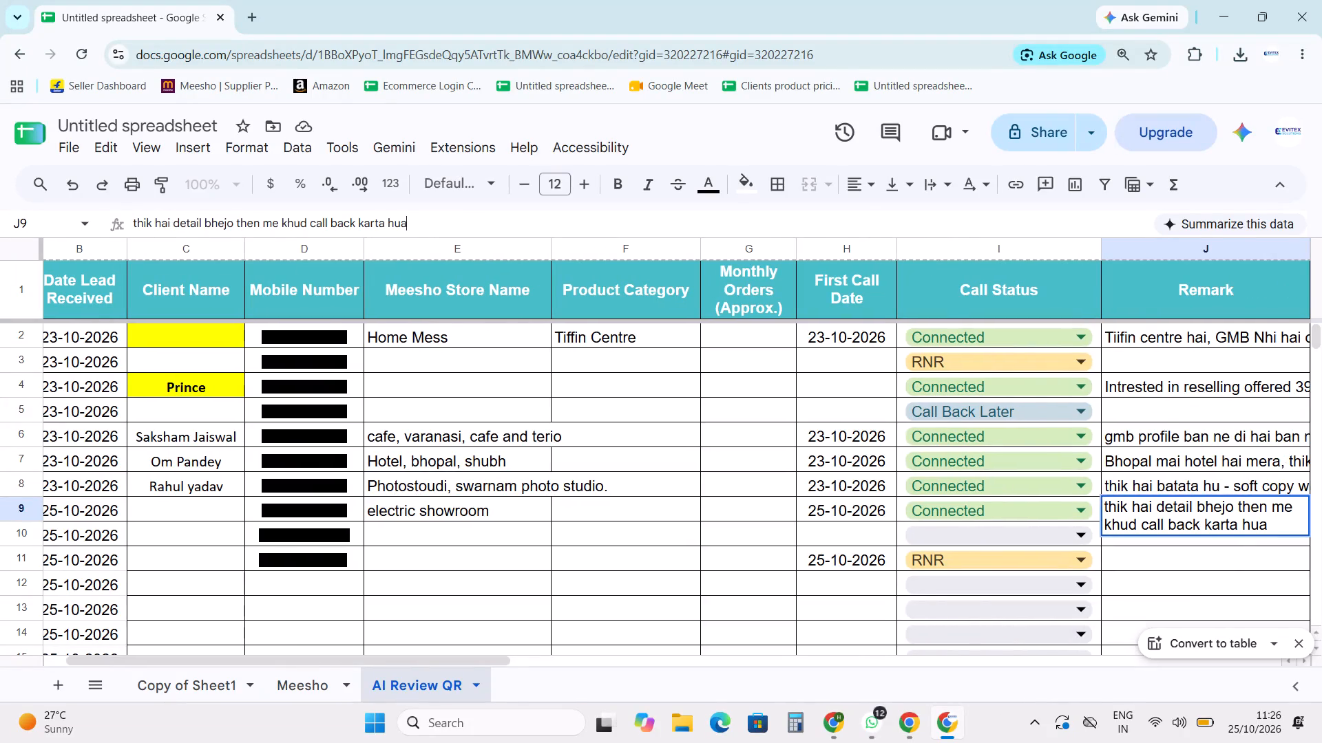
type(",")
key("space")
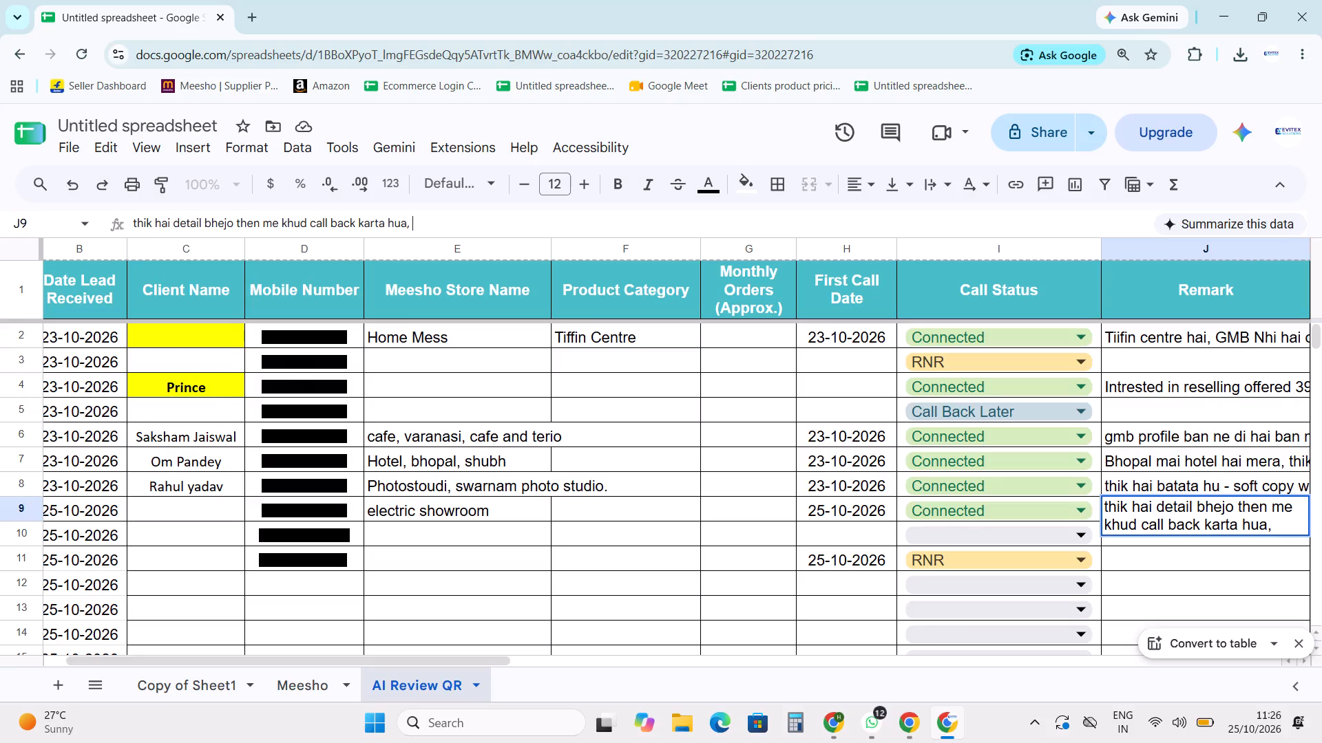
type("pu")
type("ri detail achee se samji")
key("space")
key("Return")
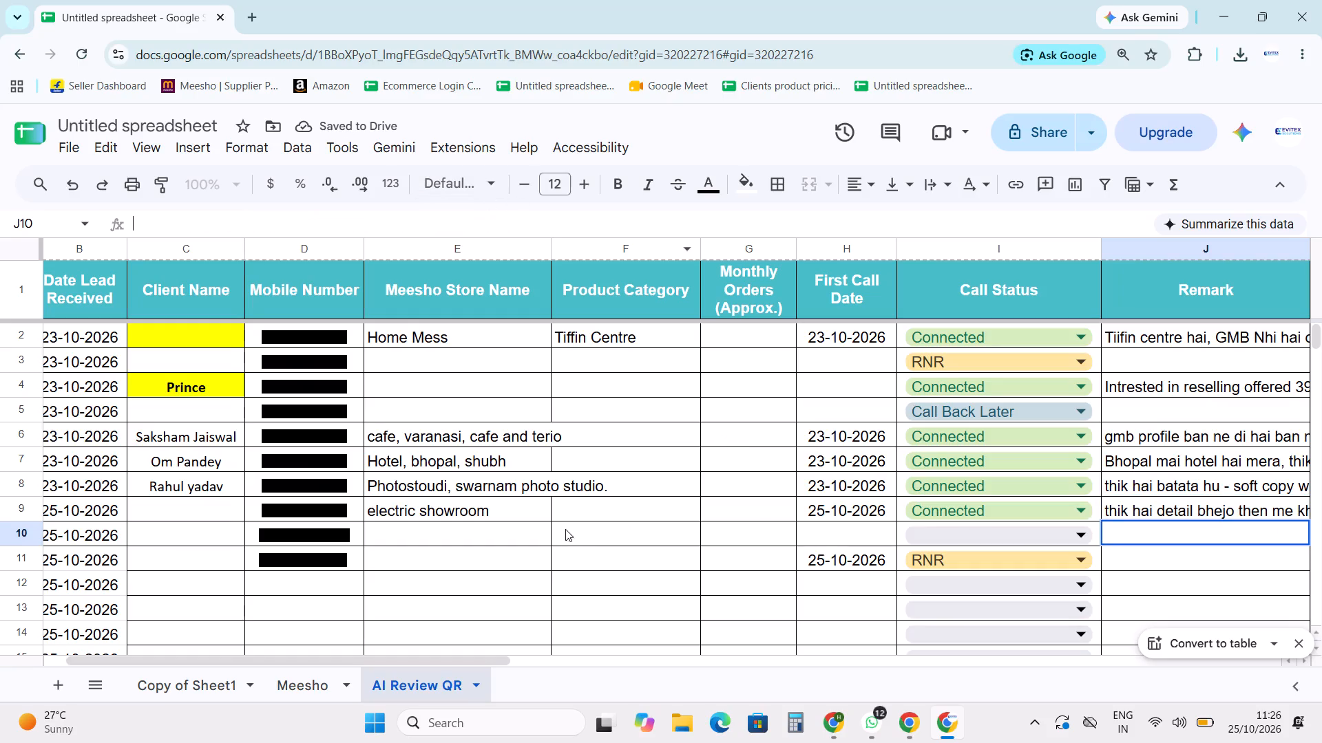
Add the word "interested" to the end of the electric showroom lead's Remark in row 9.
left_click(428, 539)
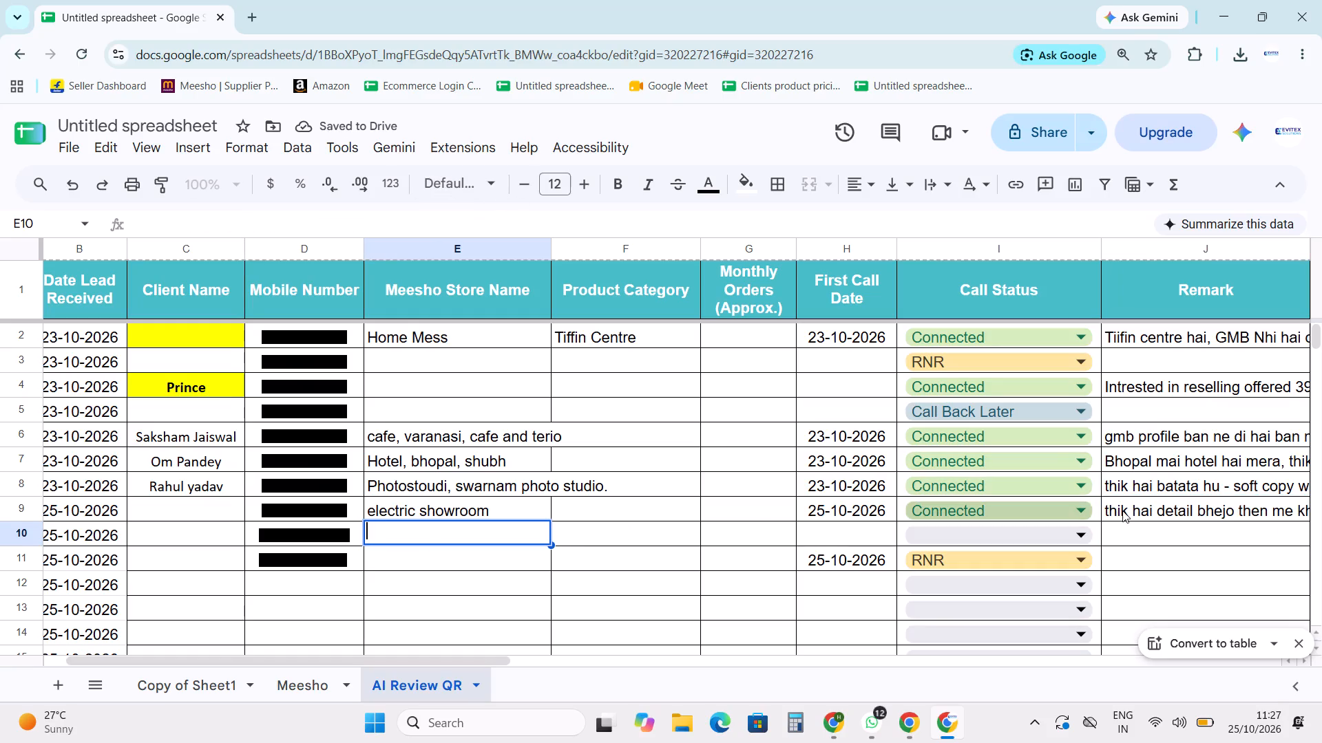
left_click(1122, 510)
left_click(1127, 486)
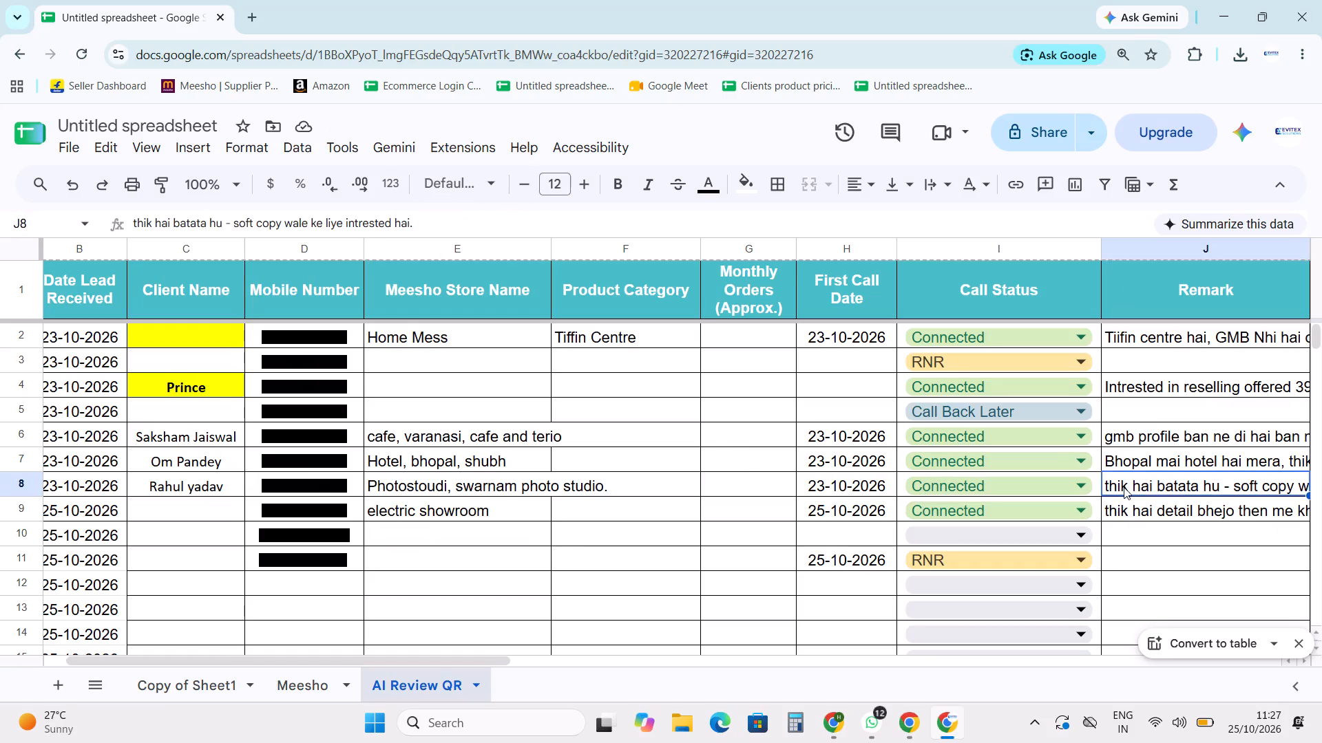
left_click(1163, 504)
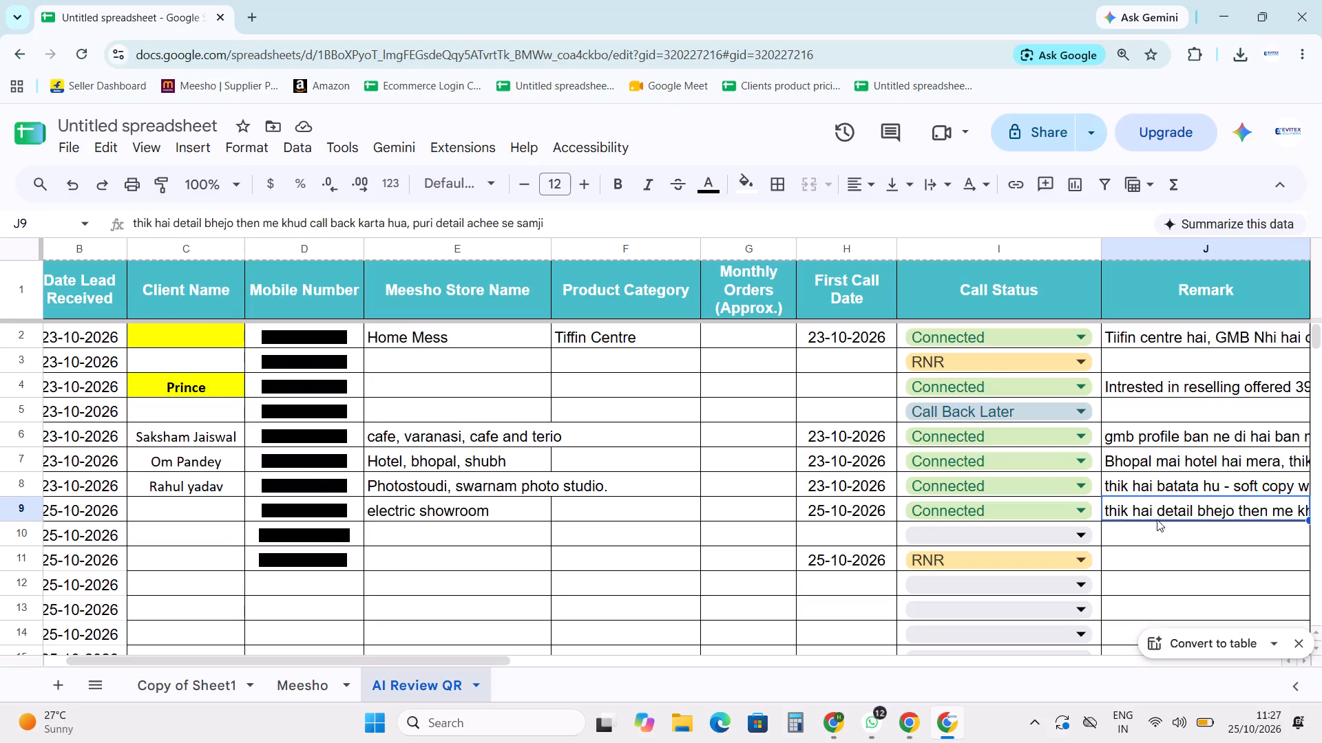
left_click(661, 228)
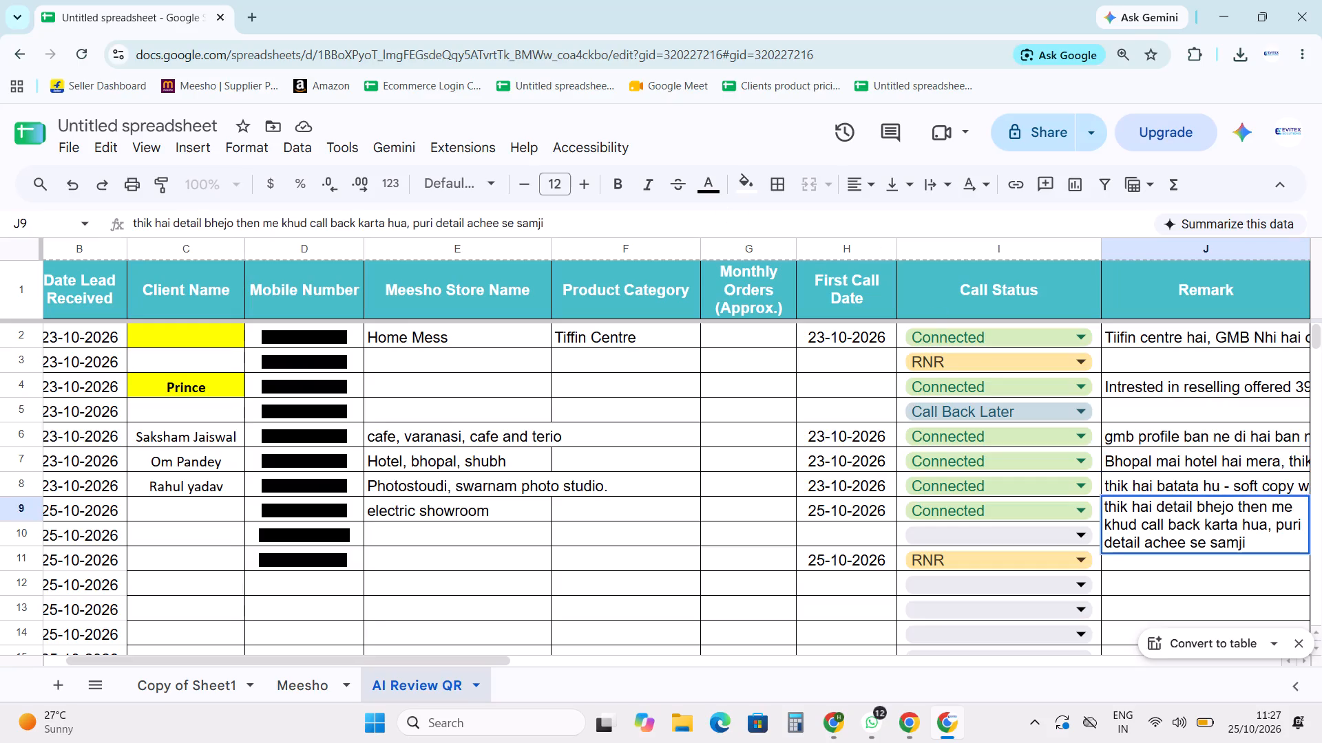
type("interested")
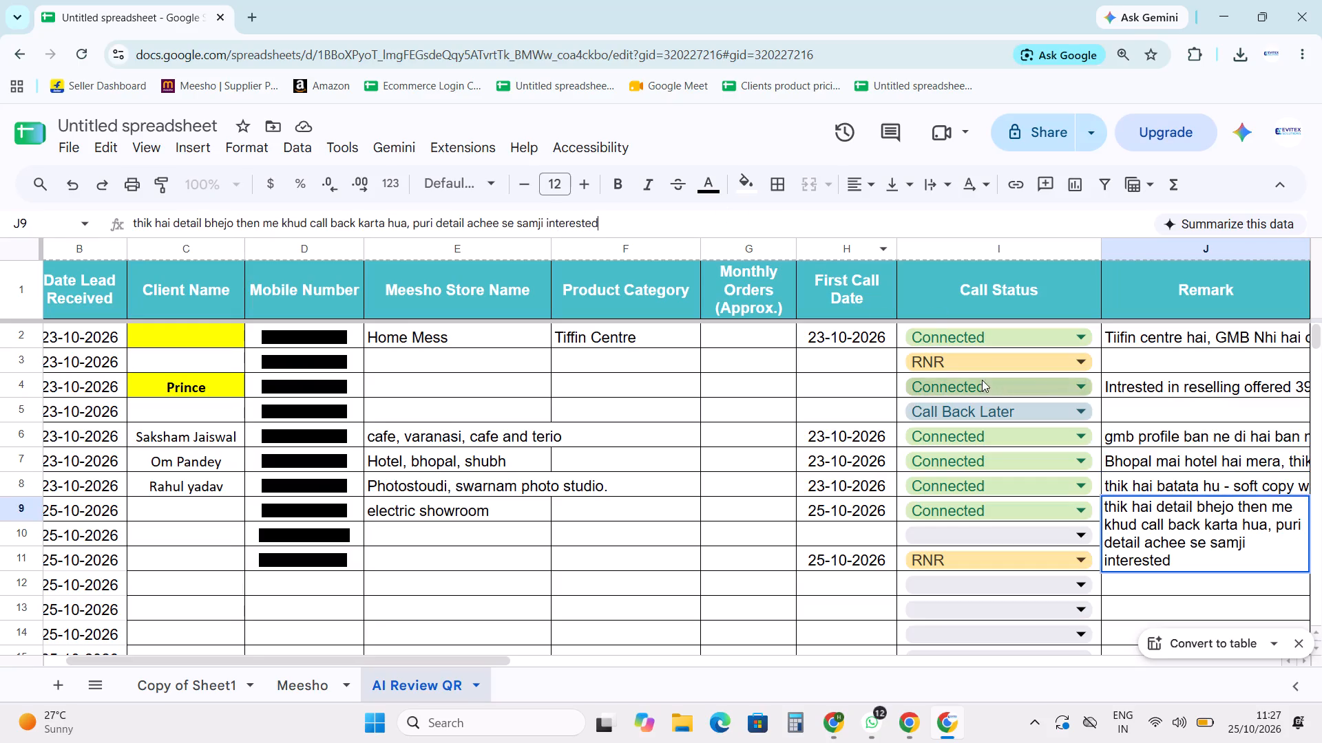
left_click(742, 226)
left_click(1142, 583)
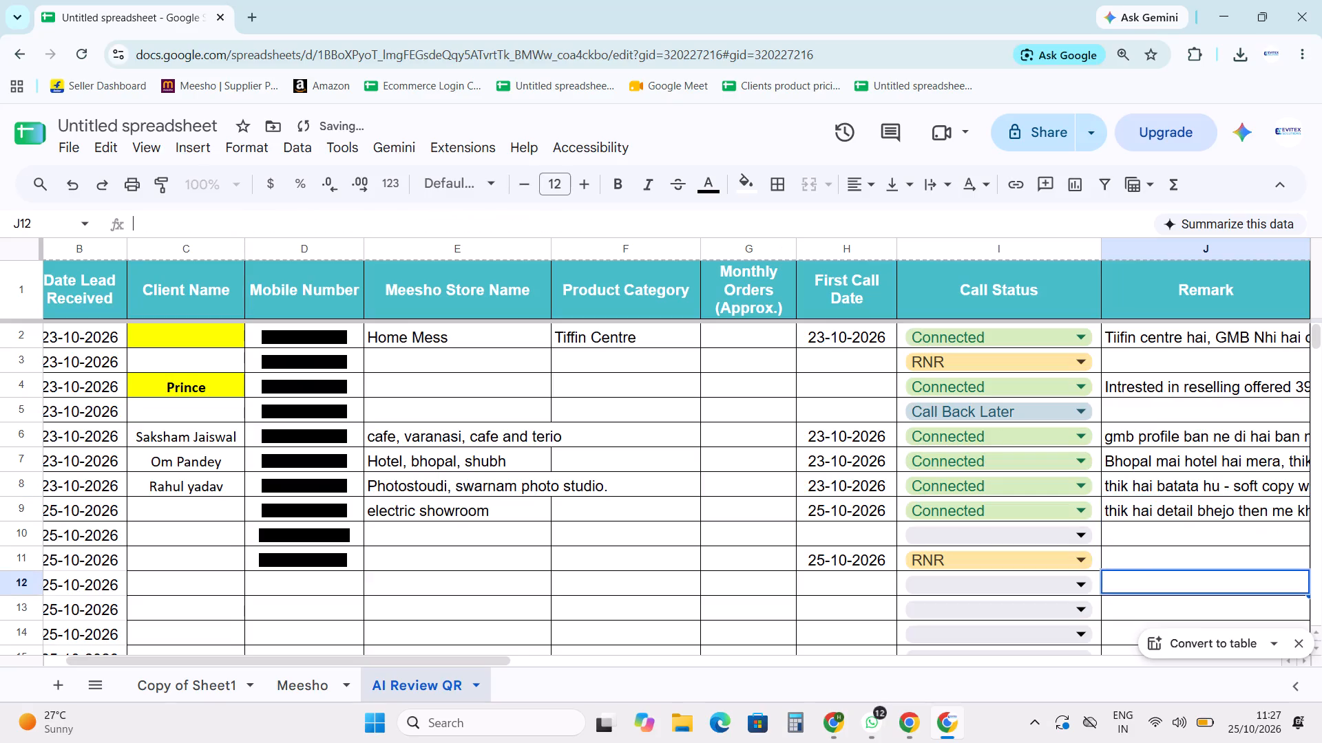
Select the empty Client Name cell of the lead in row 10.
left_click(1131, 542)
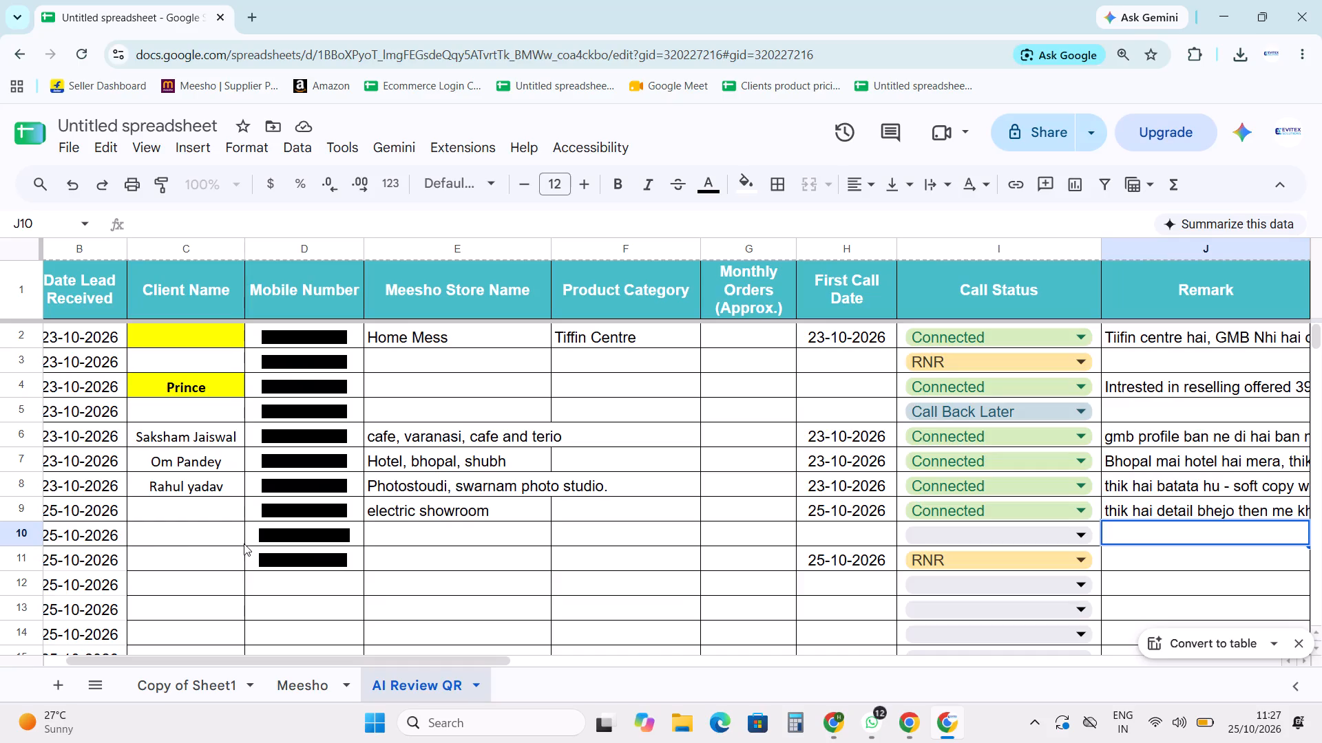
left_click(167, 536)
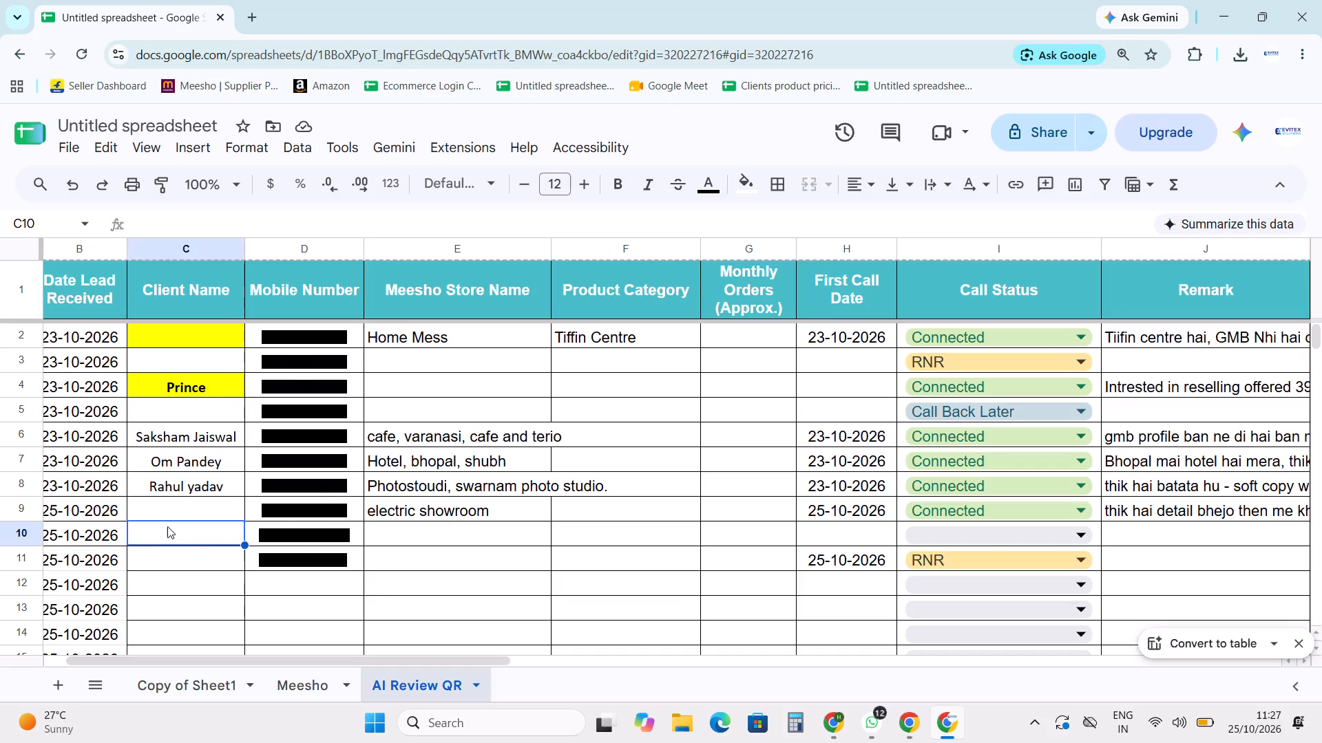
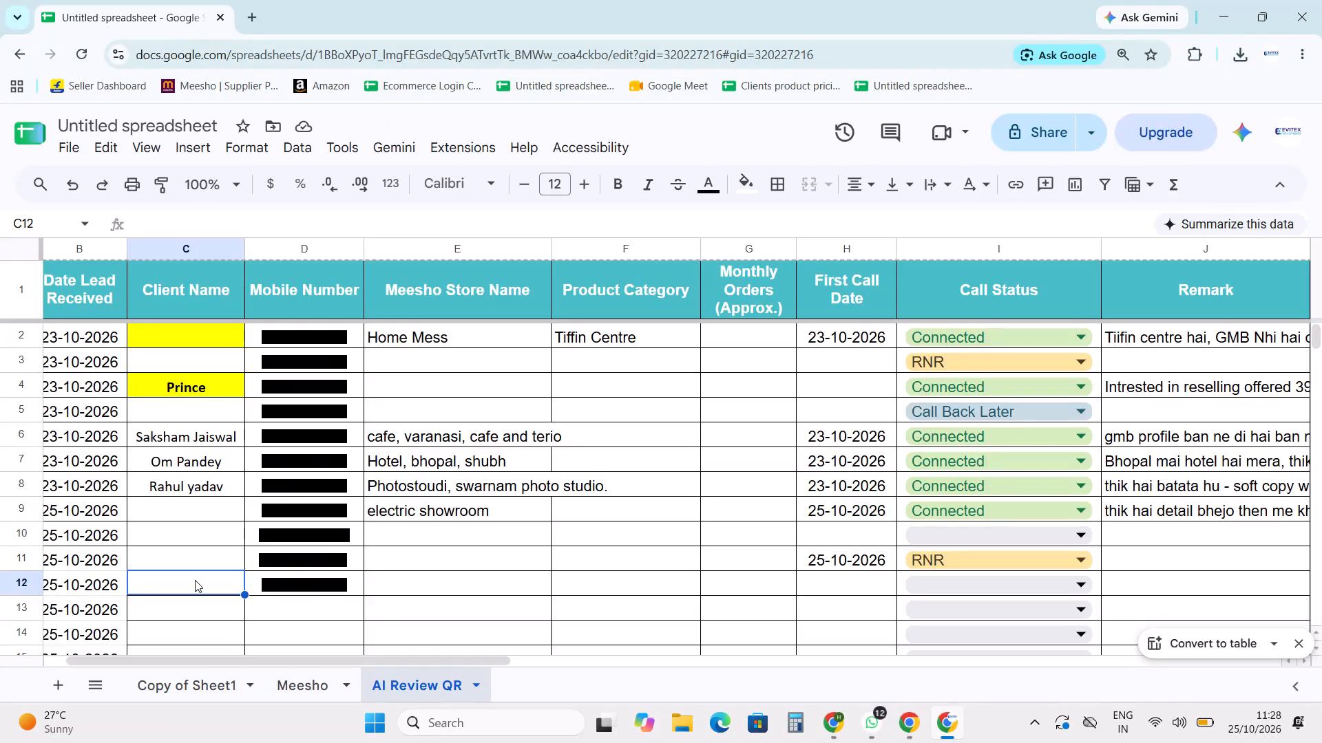
Enter 25-10-2026 as the First Call Date of the lead in row 12.
left_click(195, 580)
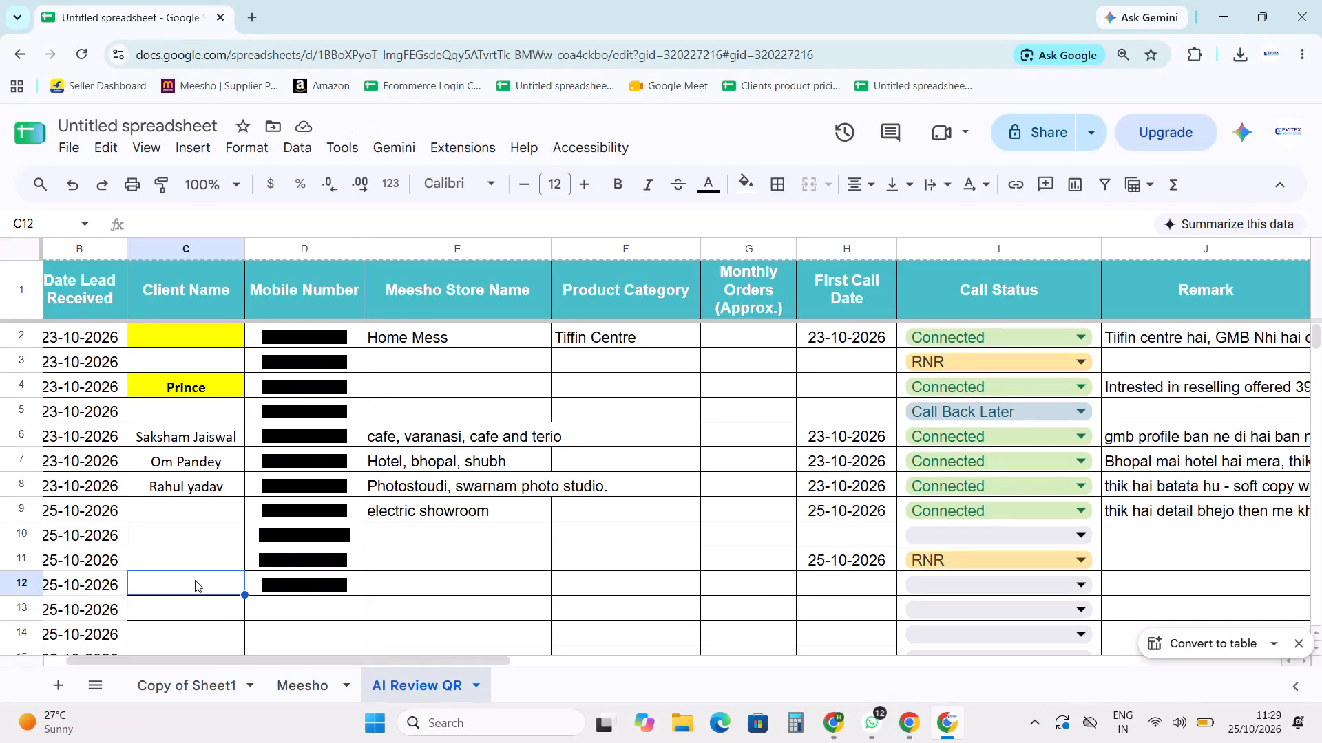
left_click(195, 580)
left_click(472, 575)
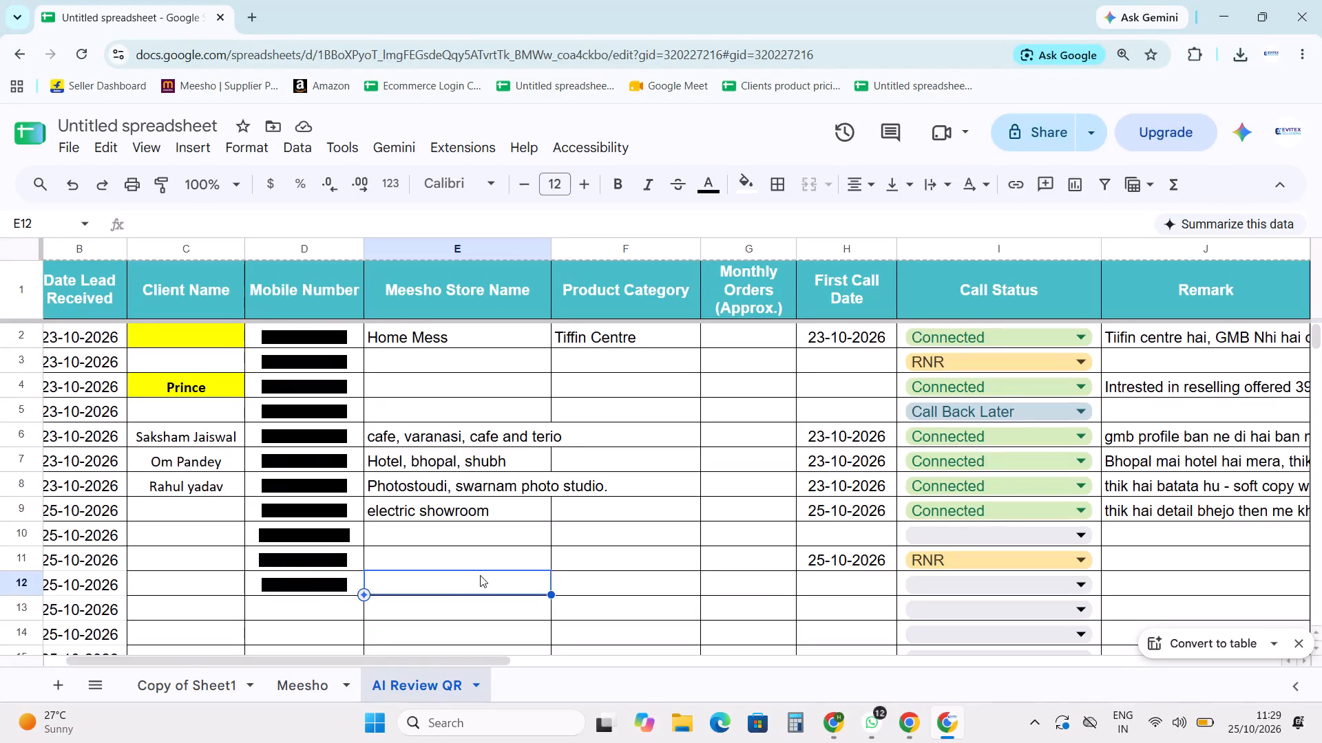
left_click(601, 585)
left_click(816, 581)
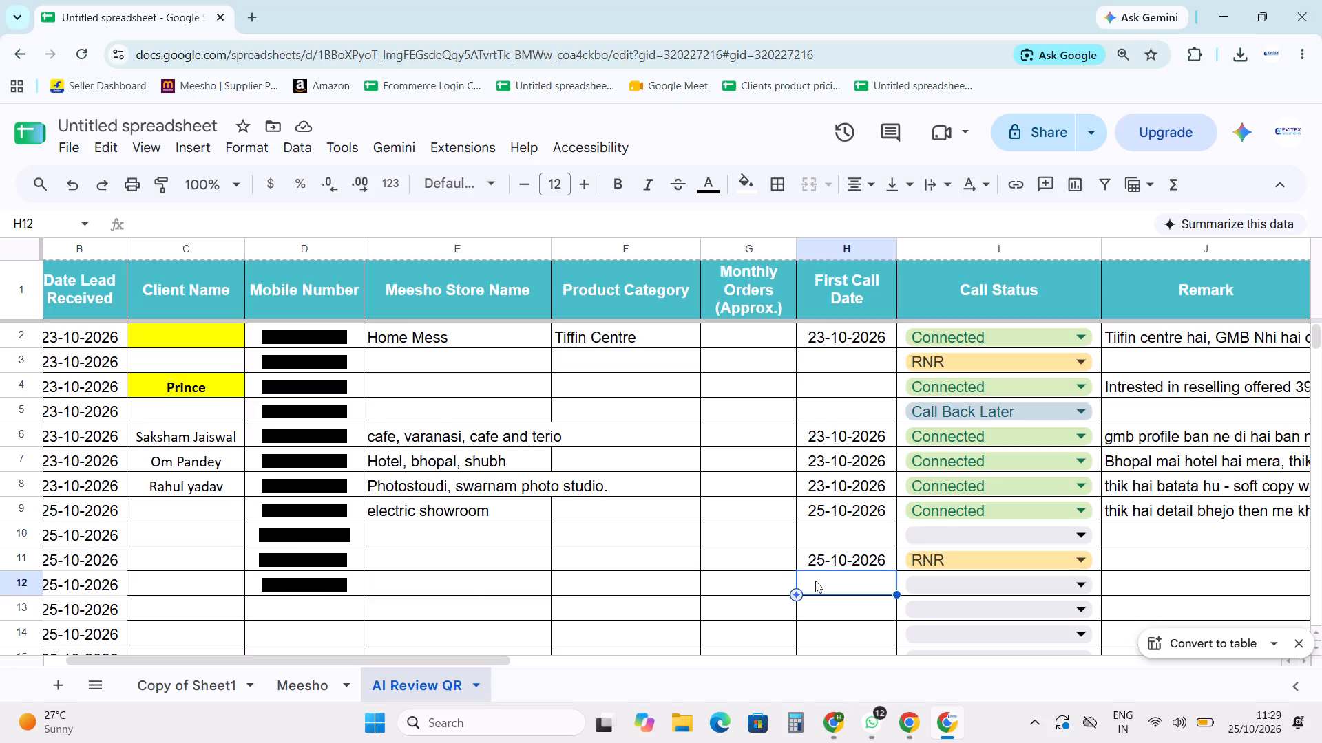
type("25")
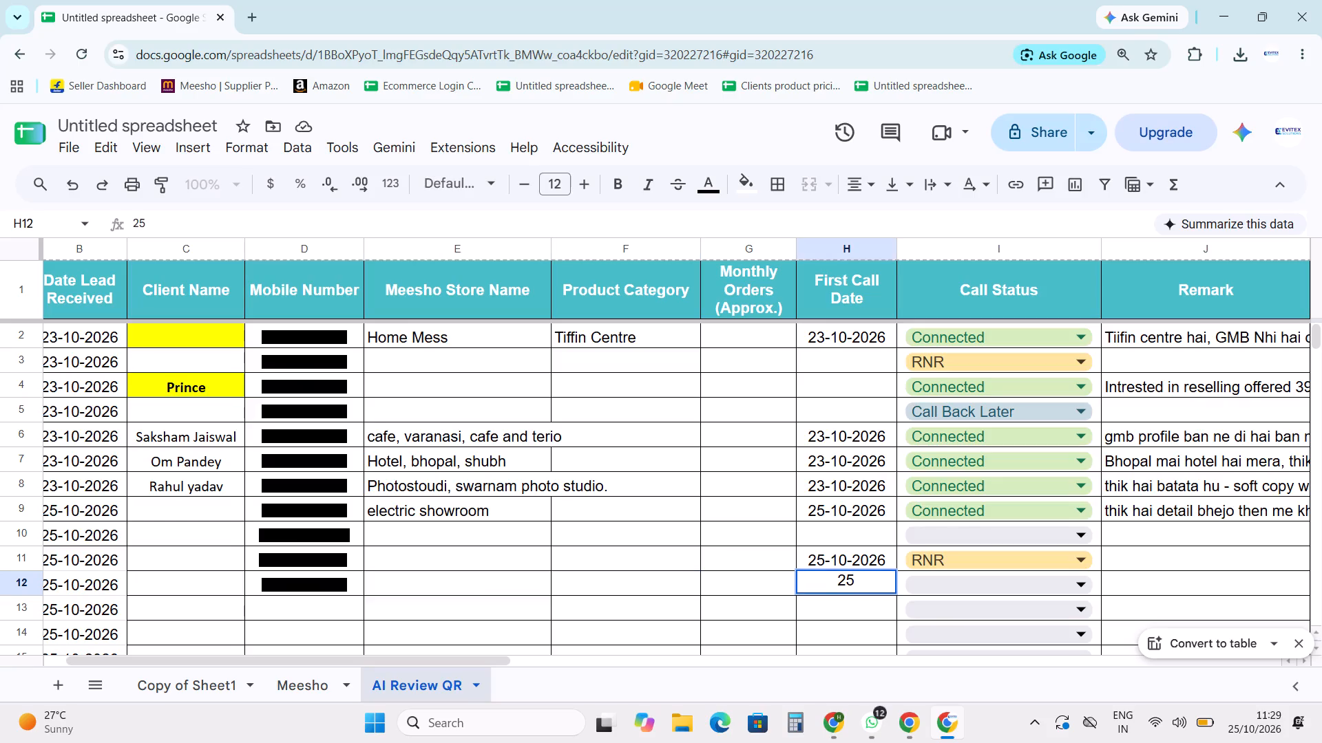
type("-10")
type("-2026")
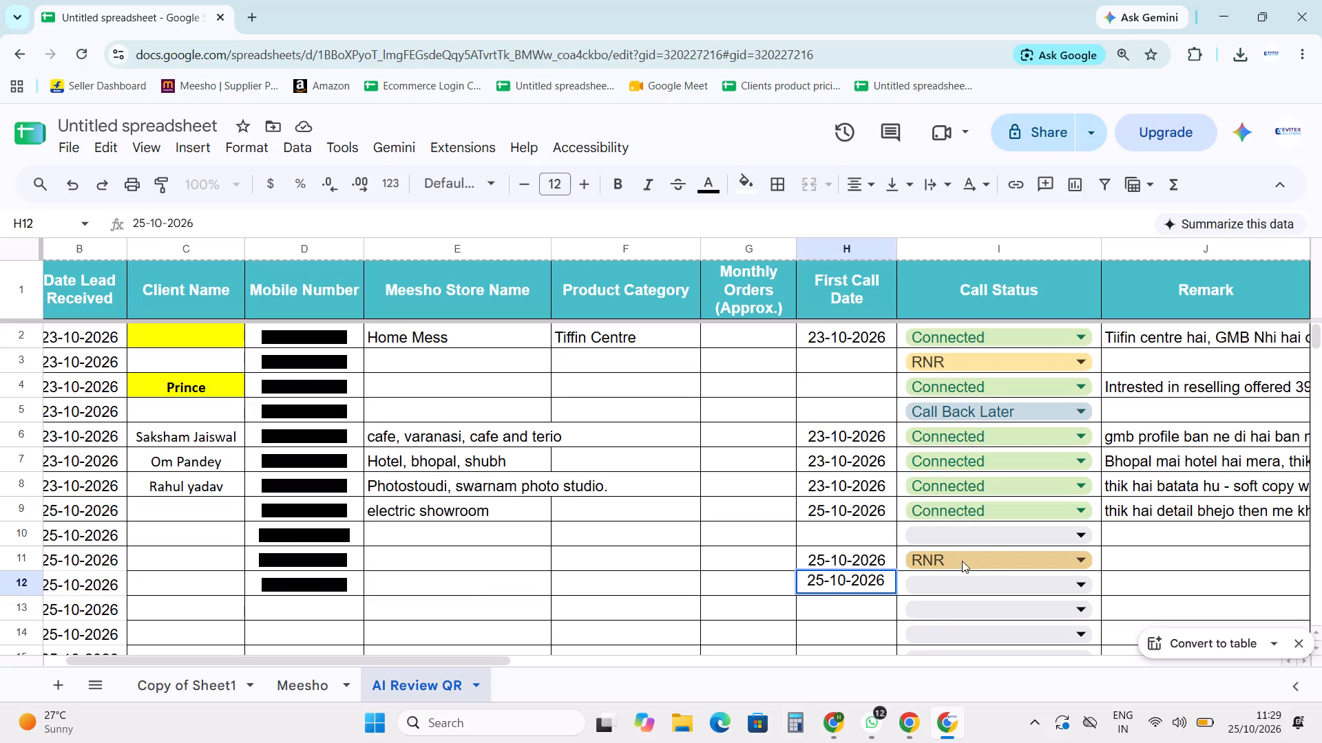
Set the Call Status of the lead in row 12 to RNR.
left_click(988, 576)
left_click(997, 584)
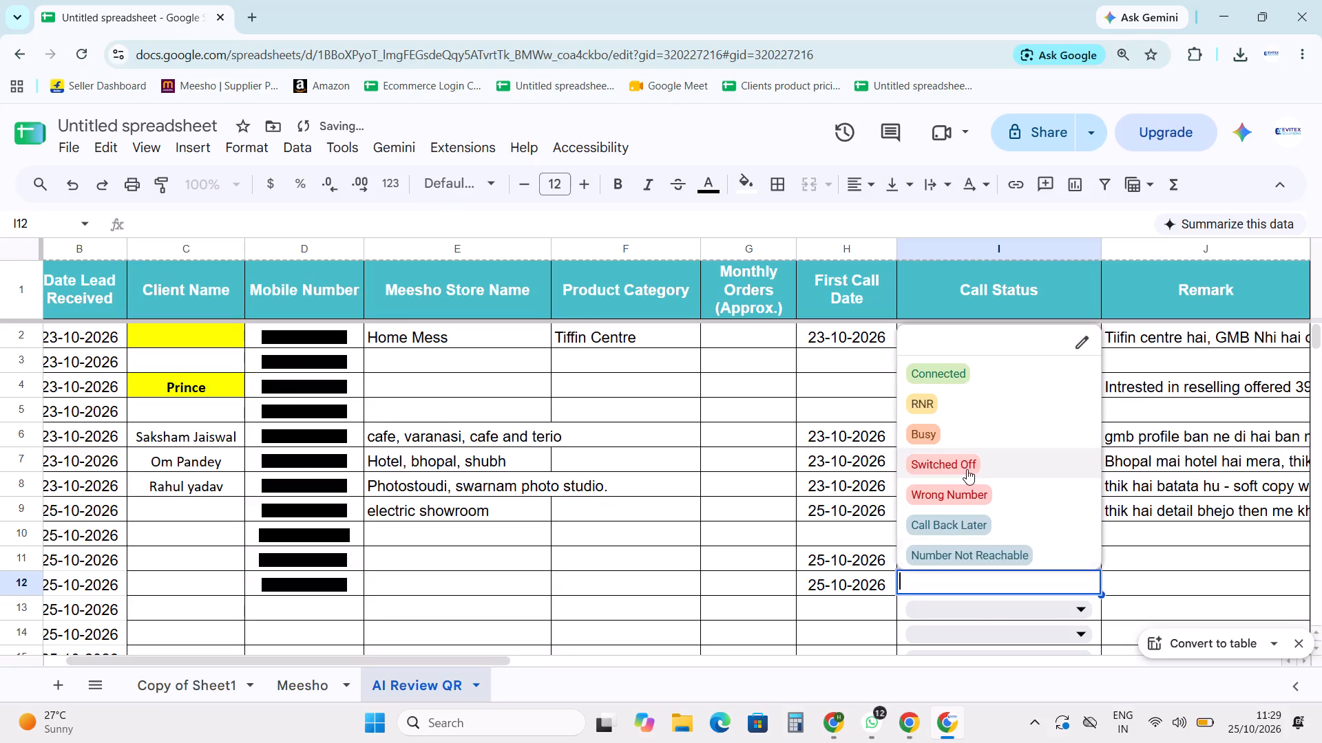
left_click(928, 398)
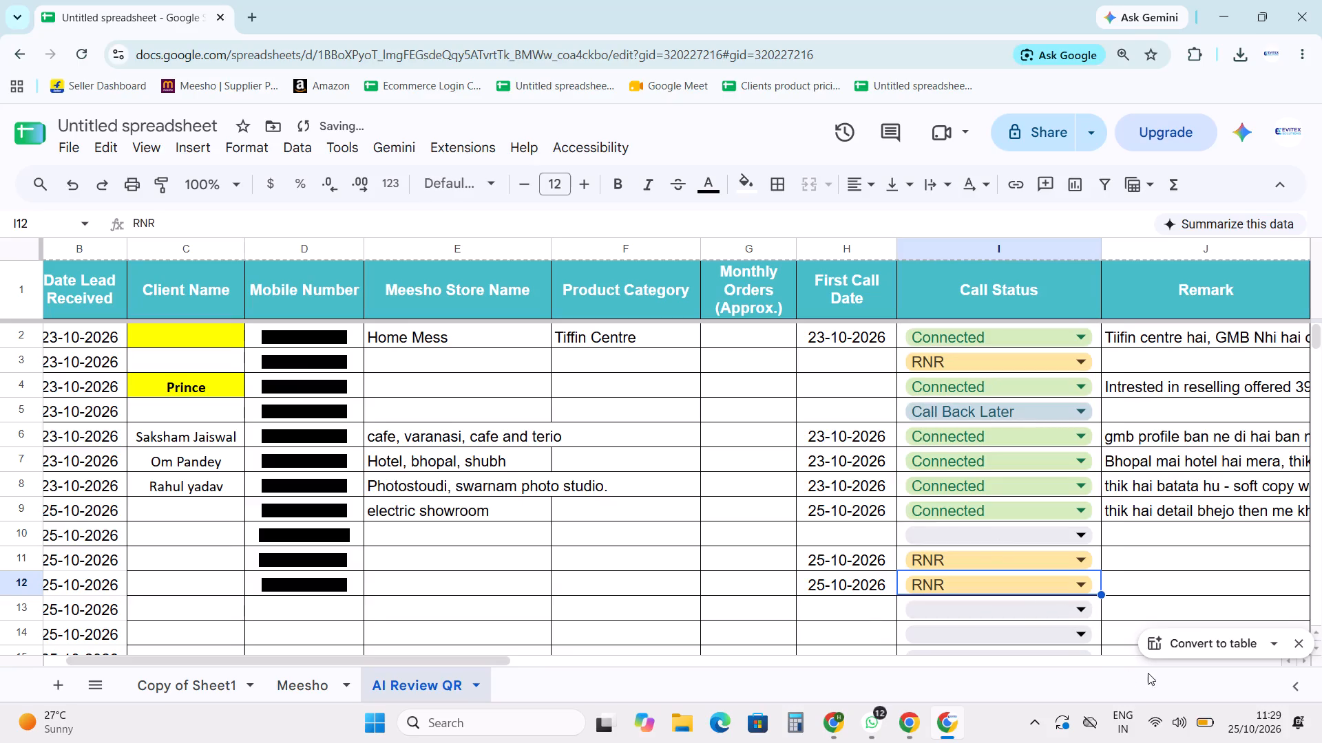
Enter the client's first name, abhijit, as the Client Name of the lead in row 12.
left_click(204, 582)
left_click(204, 582)
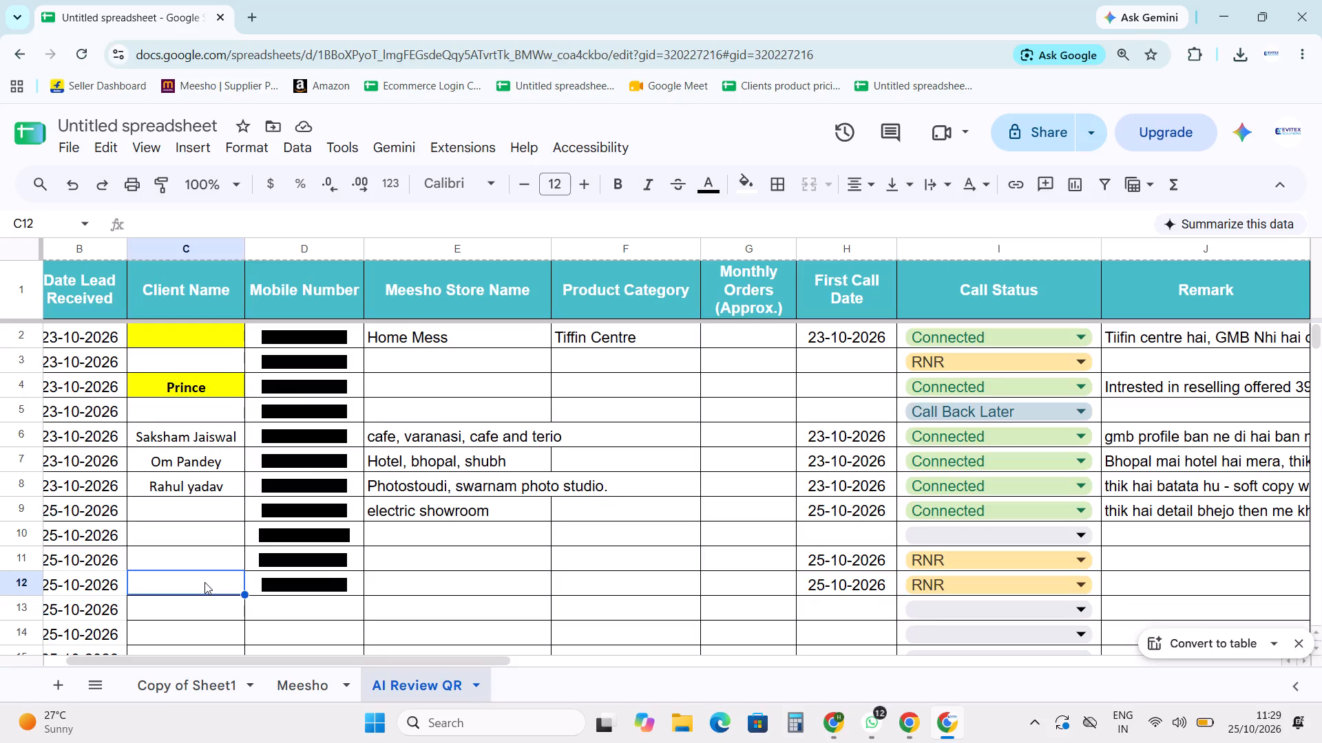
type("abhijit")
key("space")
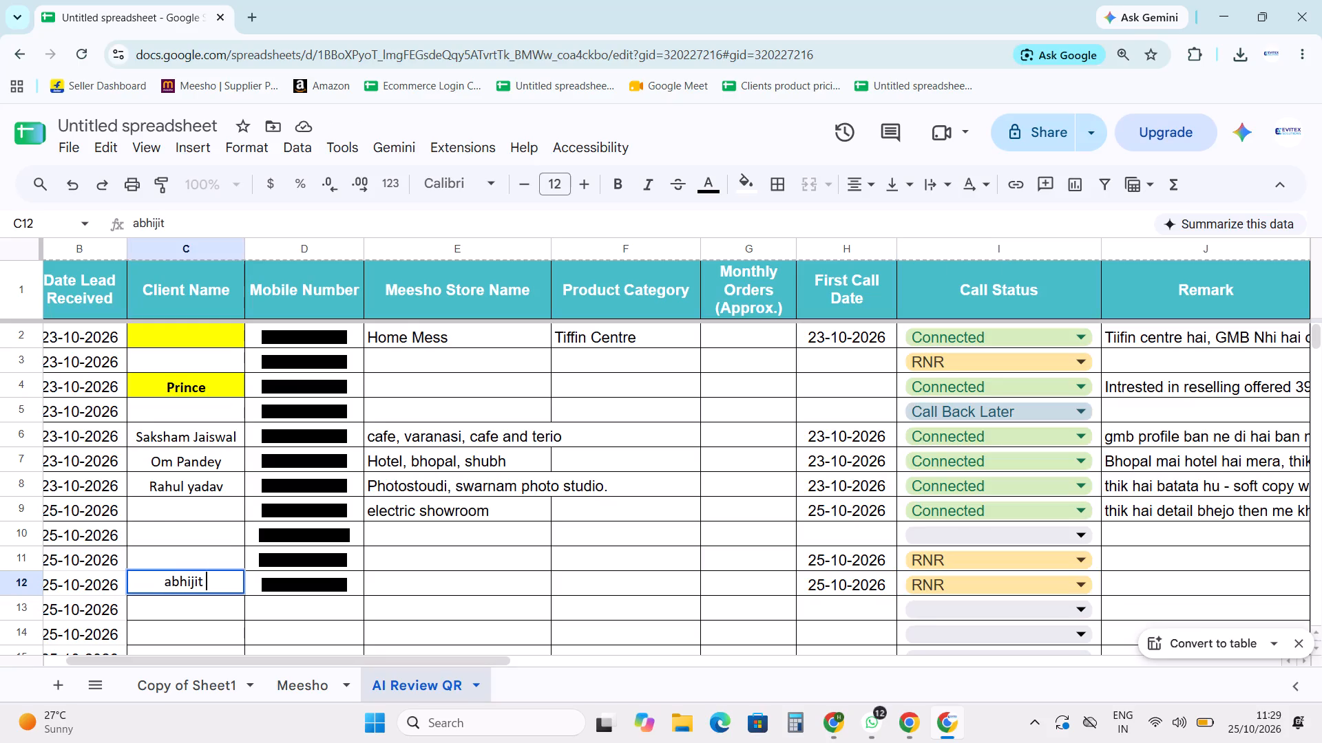
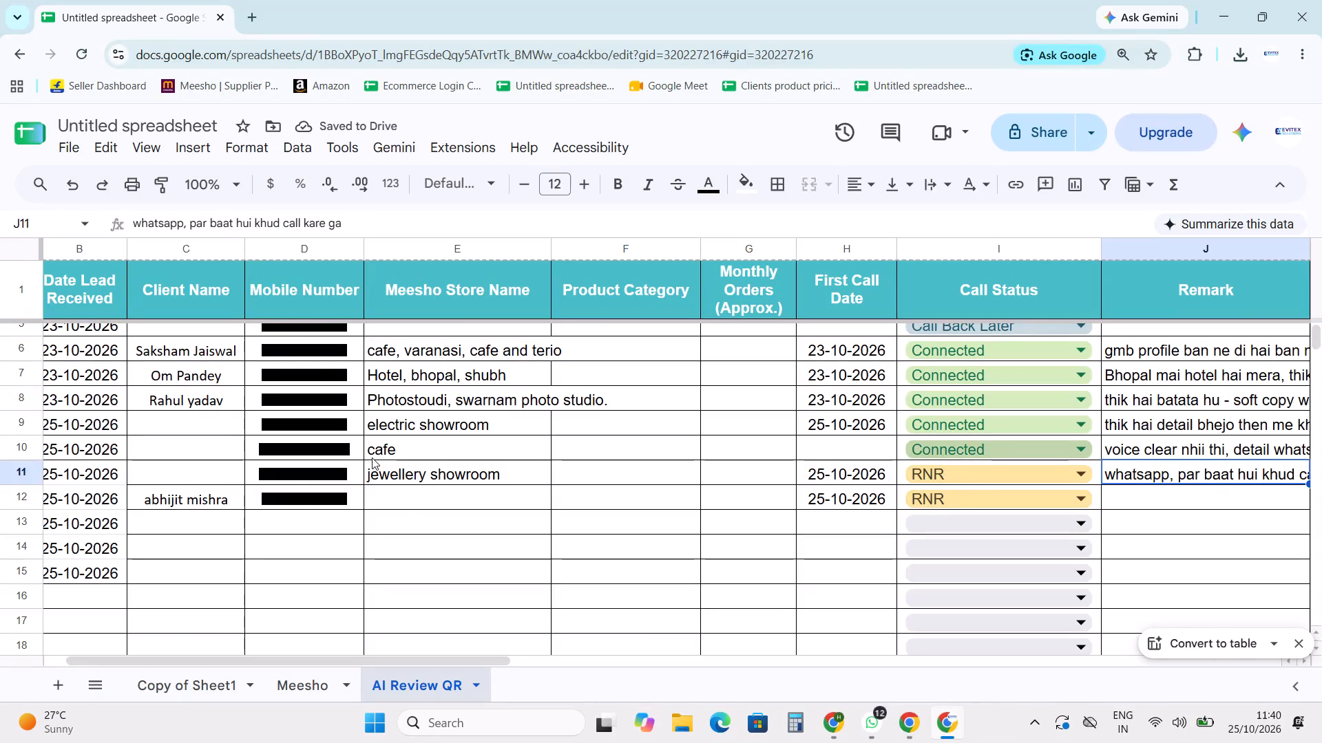
Paste the copied mobile number into the empty Mobile Number cell of the lead in row 13.
left_click(317, 524)
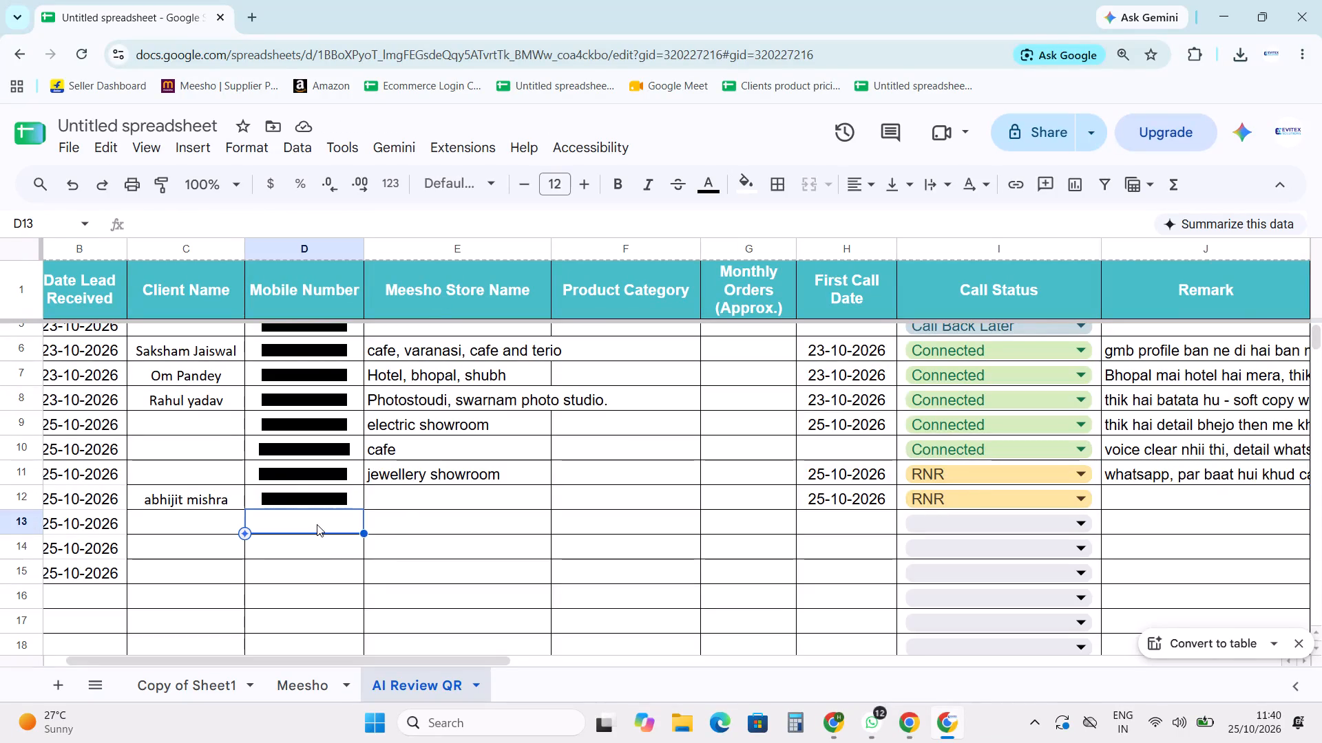
key("ctrl+v")
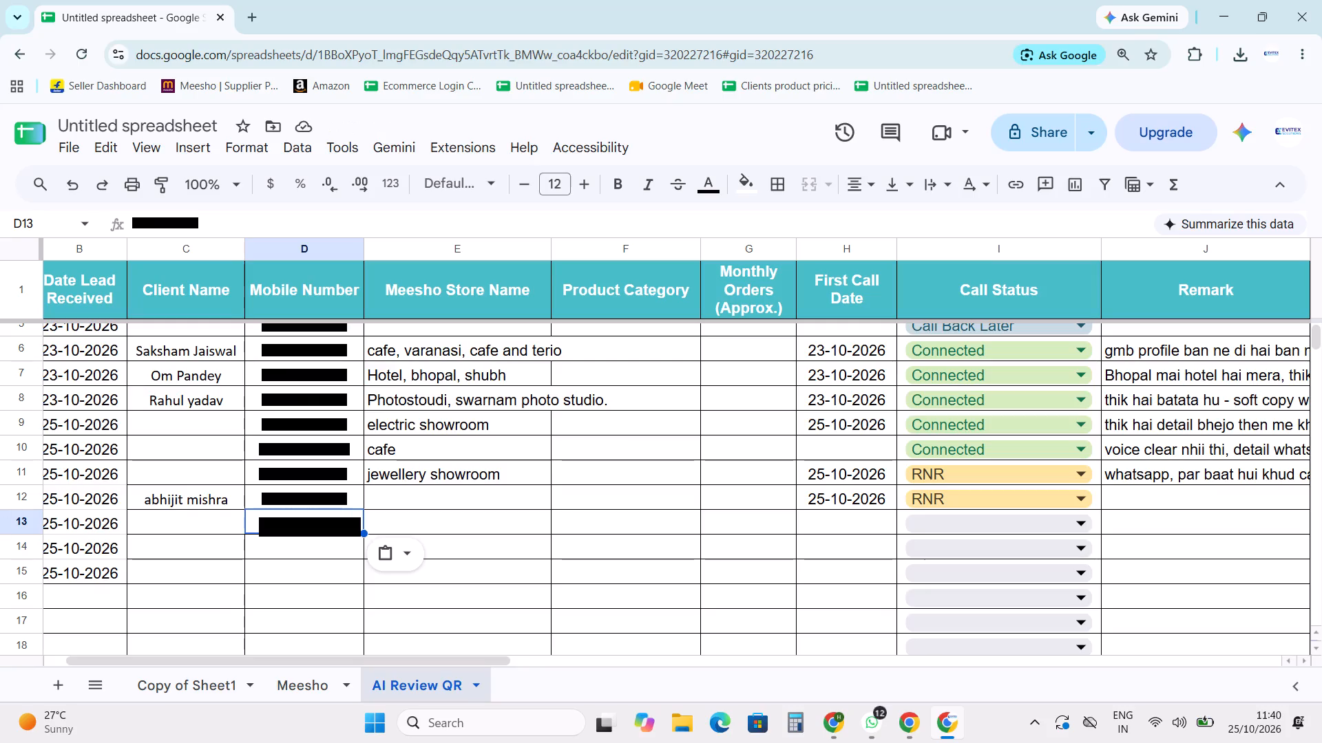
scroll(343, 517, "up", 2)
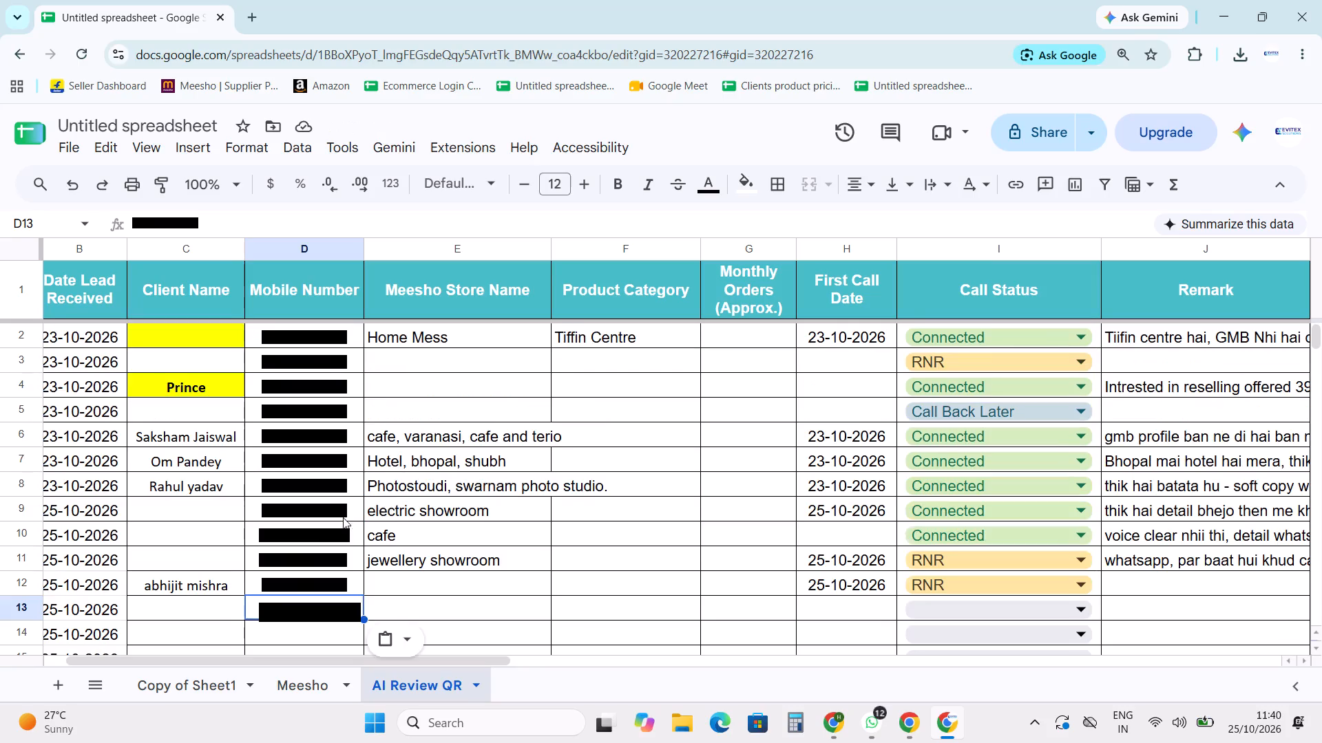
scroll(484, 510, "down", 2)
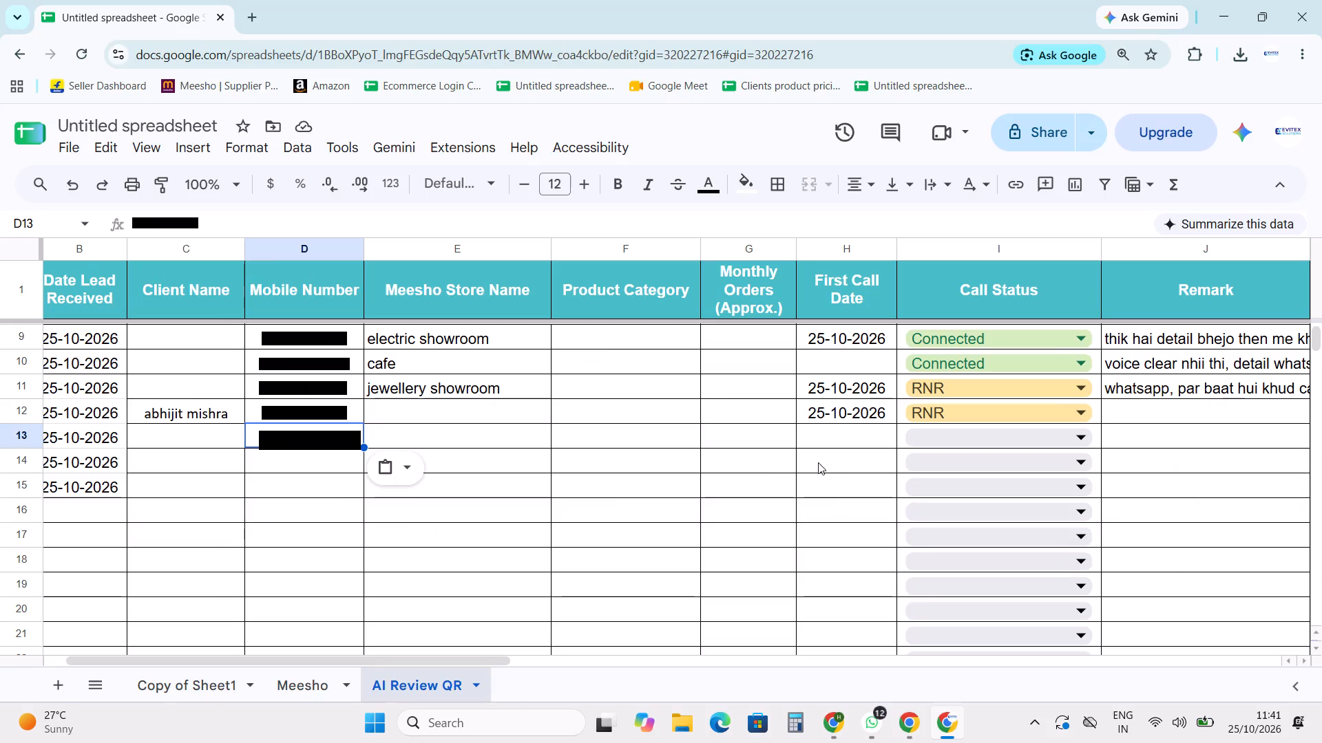
Set the Call Status of the lead in row 13 to Number Not Reachable.
left_click(946, 439)
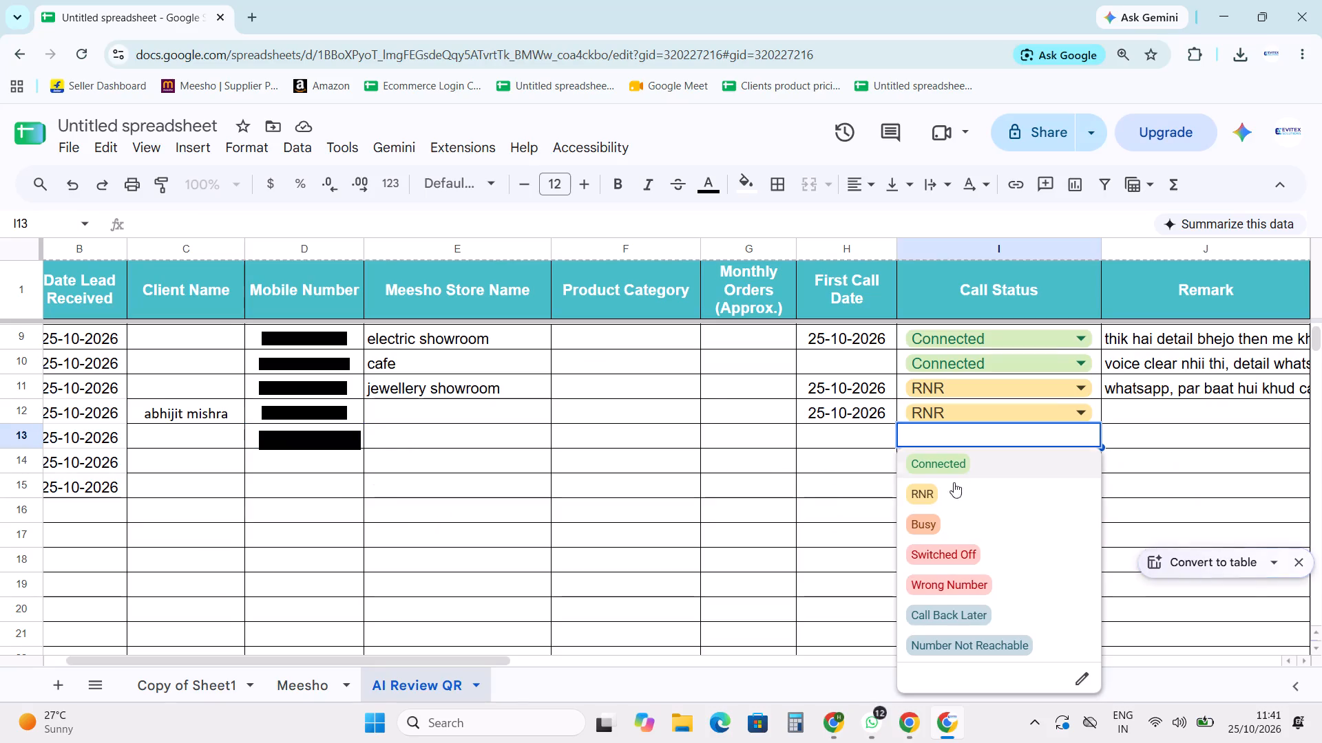
left_click(982, 646)
Enter 25-10-2026 as the First Call Date of the lead in row 13.
left_click(844, 440)
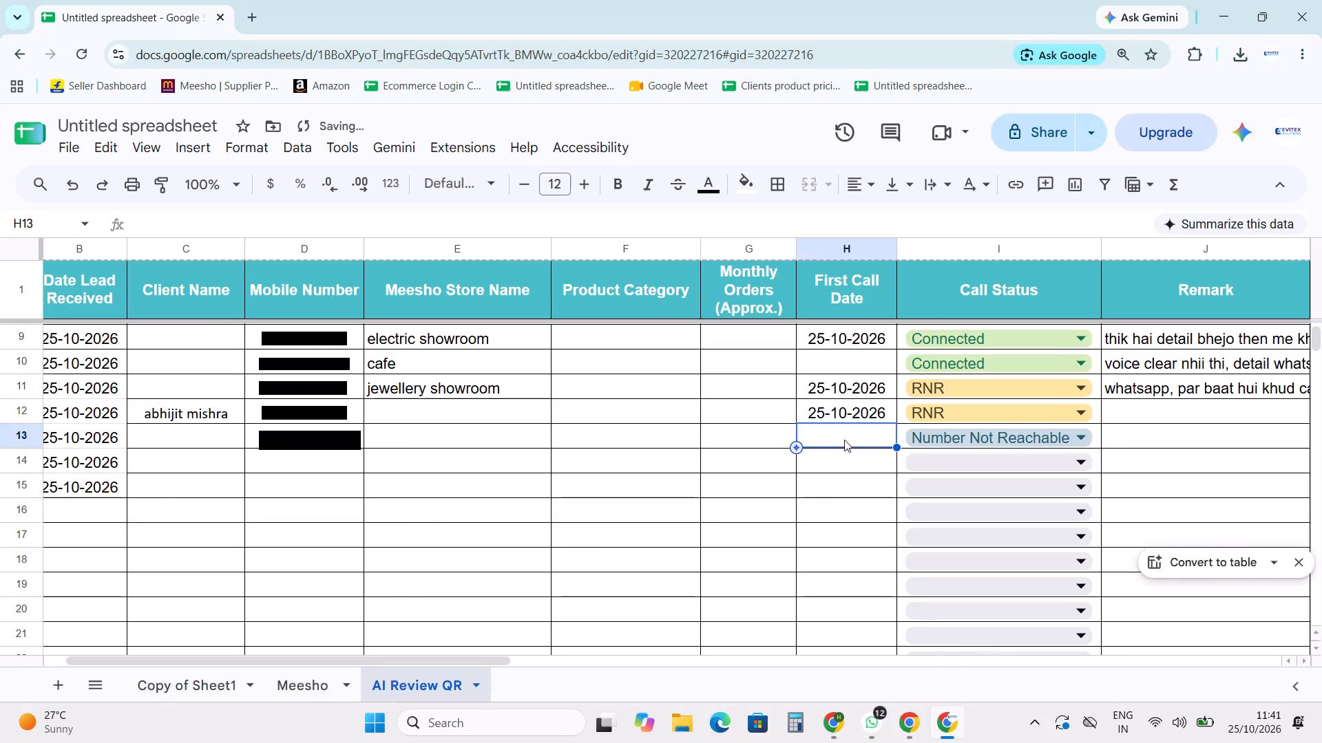
type("25")
type("-10")
type("-2026")
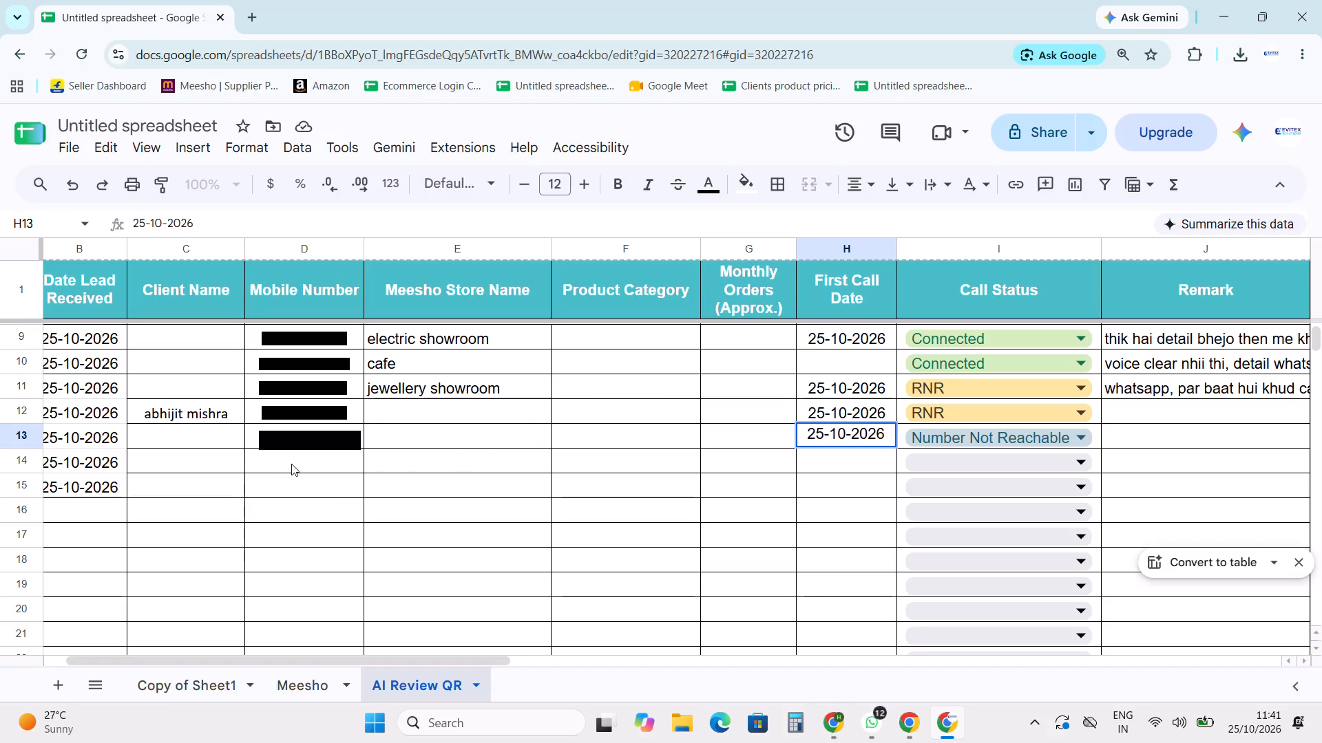
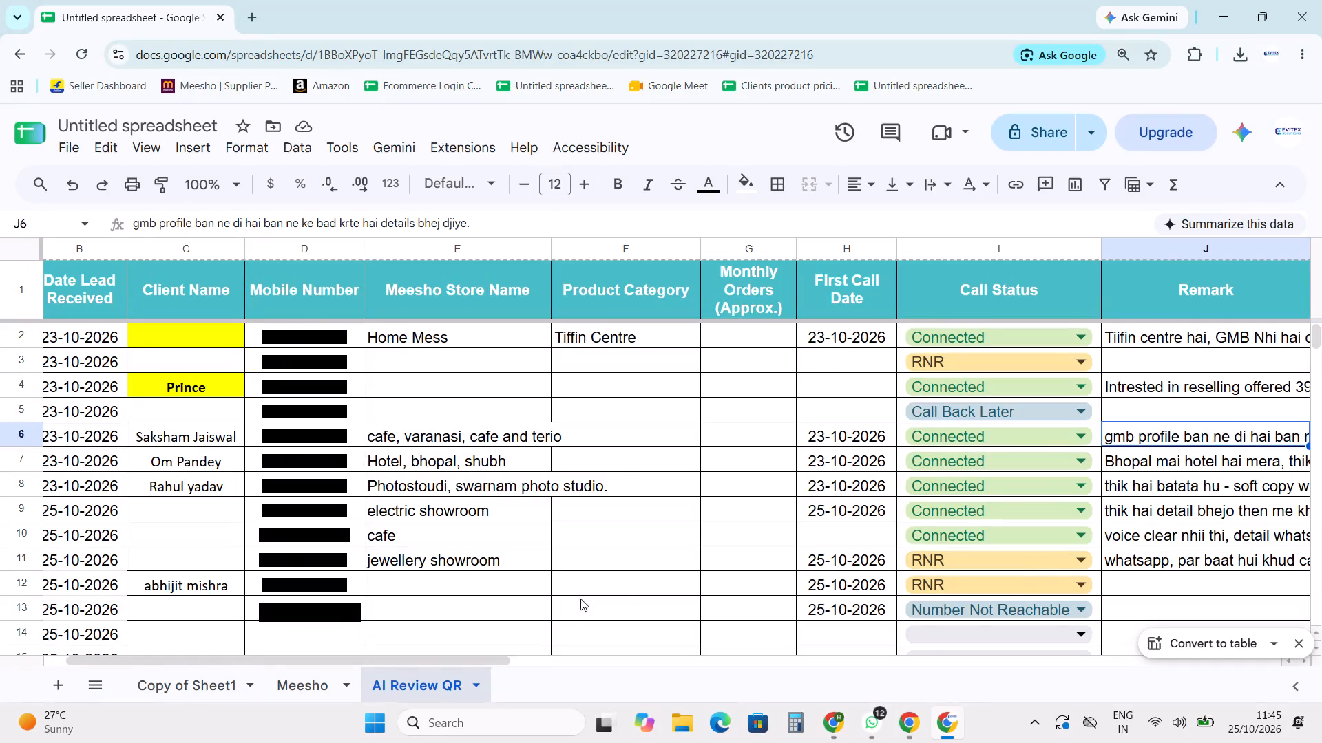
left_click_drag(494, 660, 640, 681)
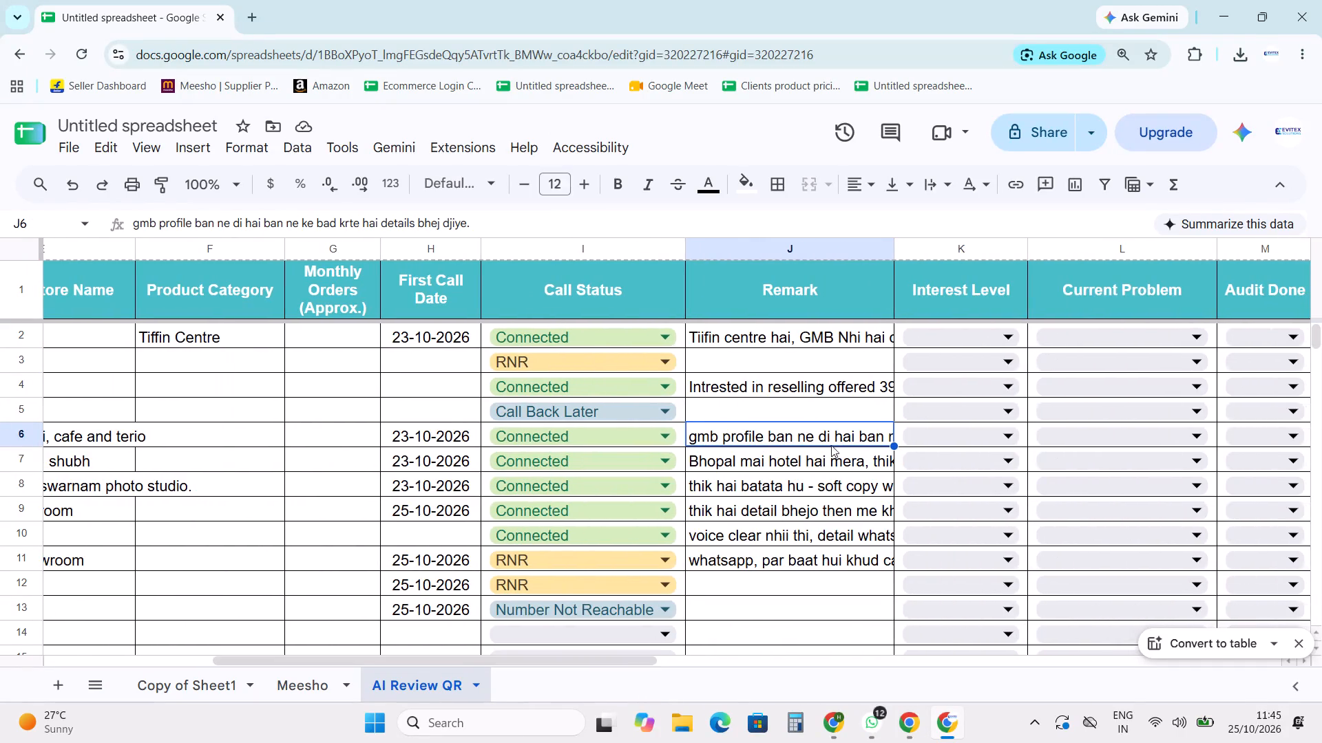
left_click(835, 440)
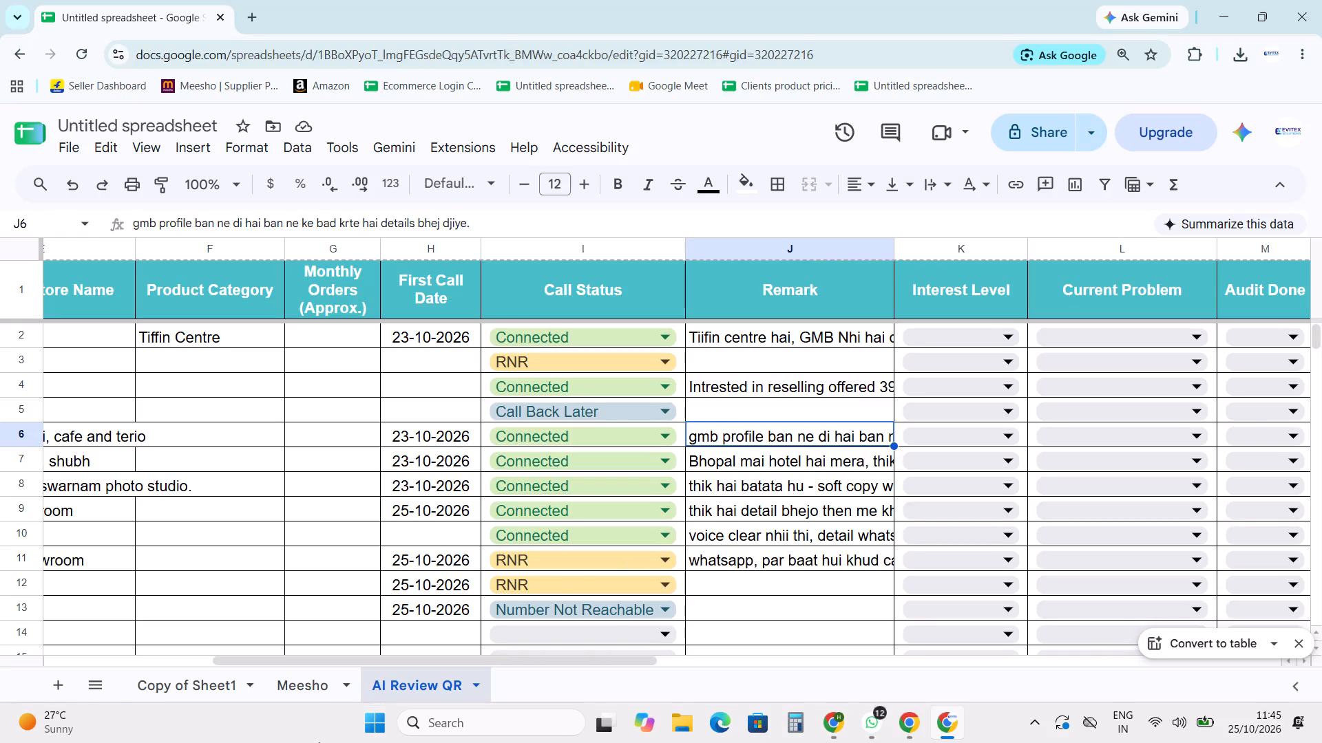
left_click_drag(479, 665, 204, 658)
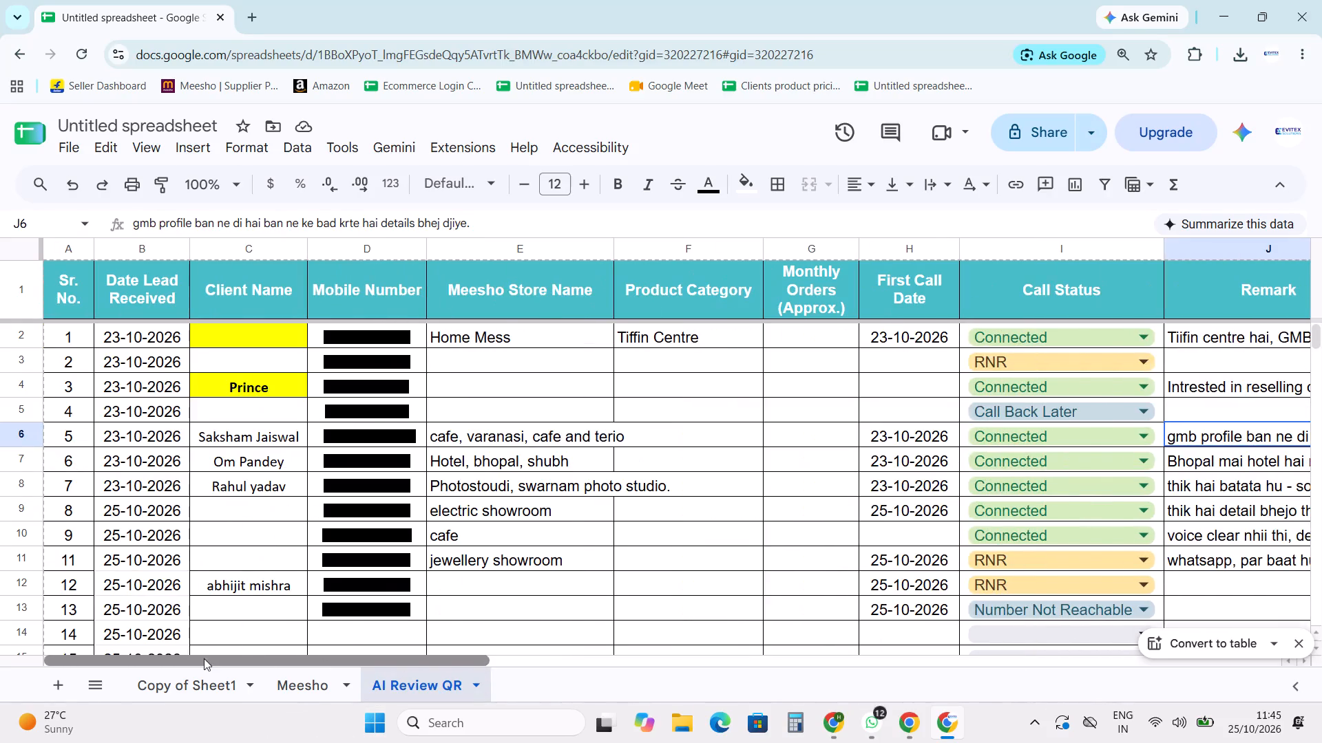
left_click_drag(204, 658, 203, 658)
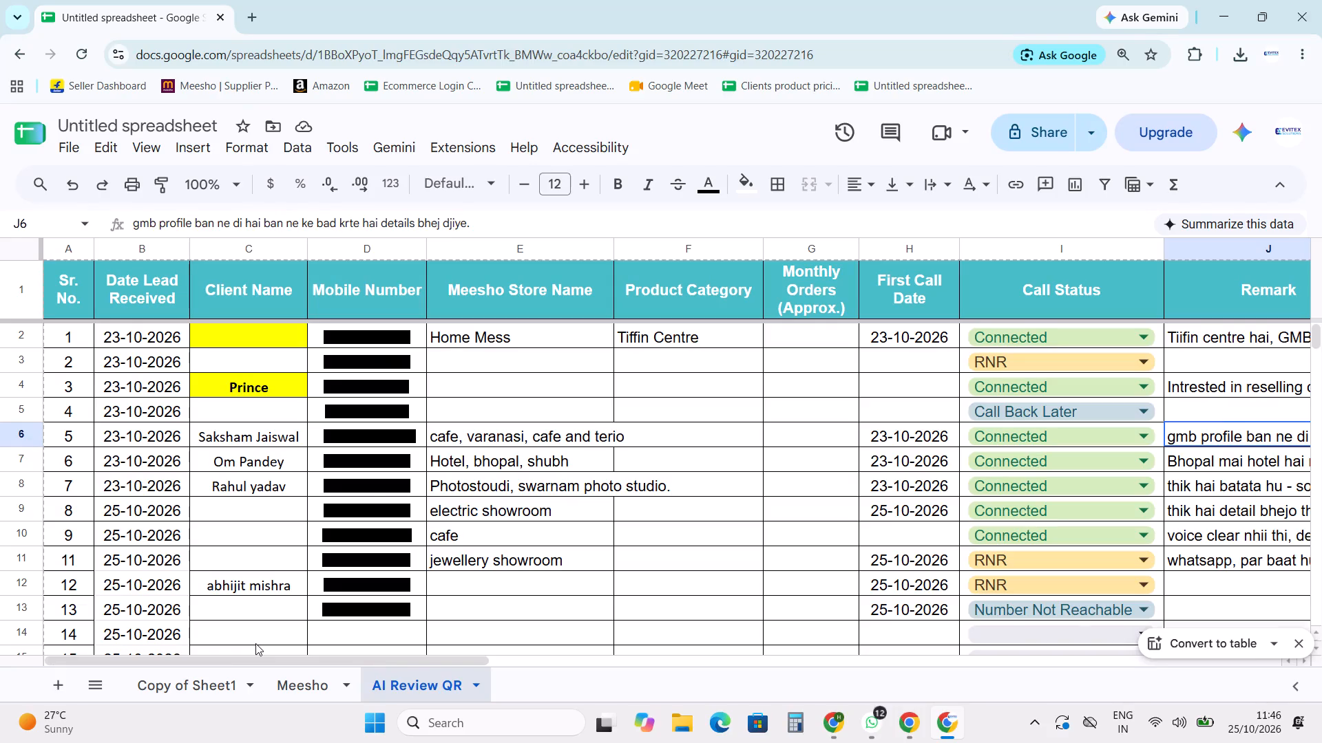
Copy "cafe" from the row 6 store name and search Google for "cafe and terio varanasi" in a new browser tab.
left_click(507, 435)
double_click(459, 435)
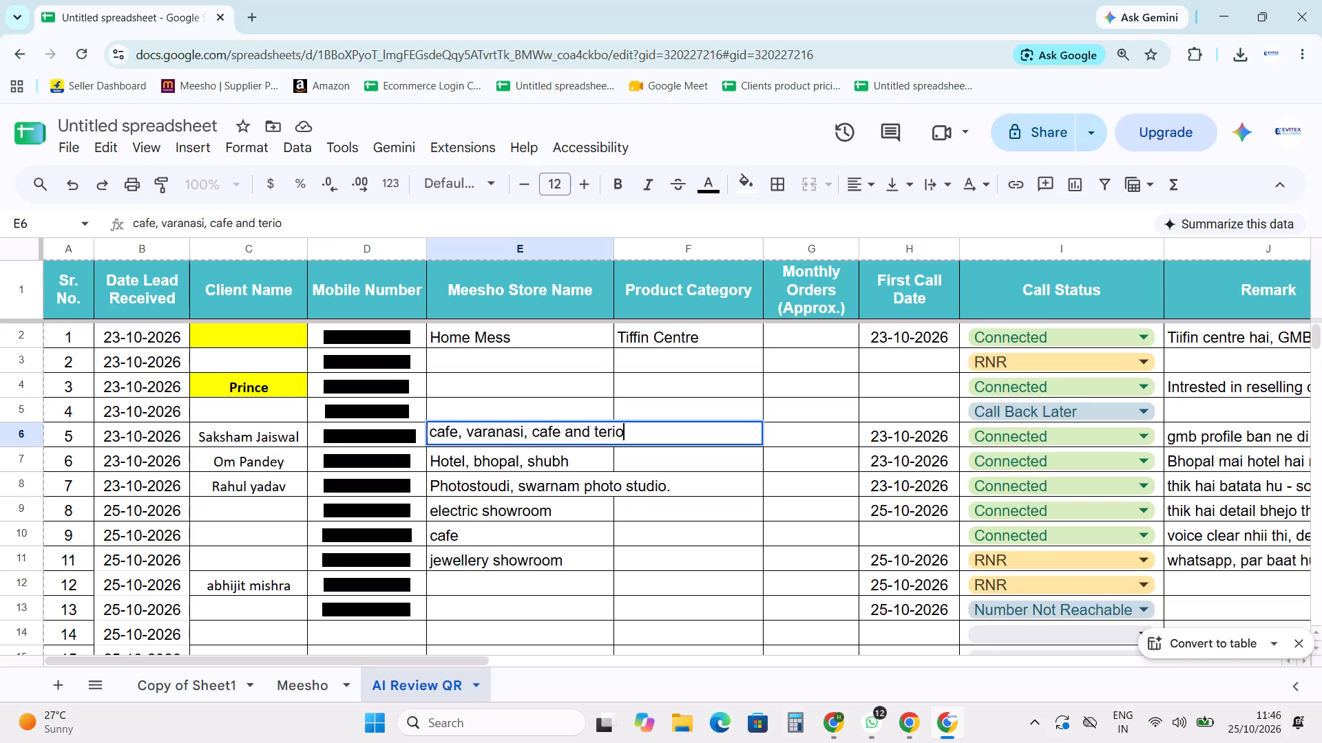
left_click_drag(459, 435, 407, 437)
key("ctrl+c")
left_click(250, 18)
left_click(258, 48)
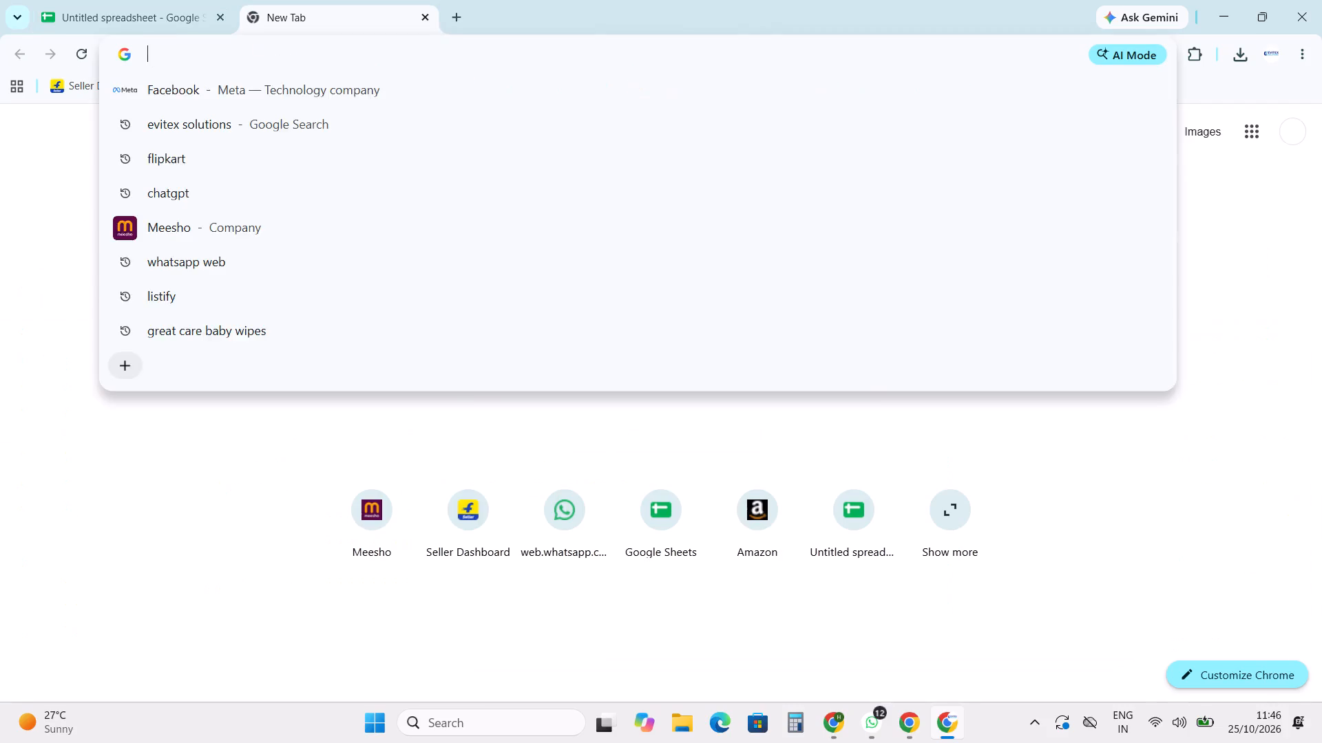
key("ctrl+v")
key("space")
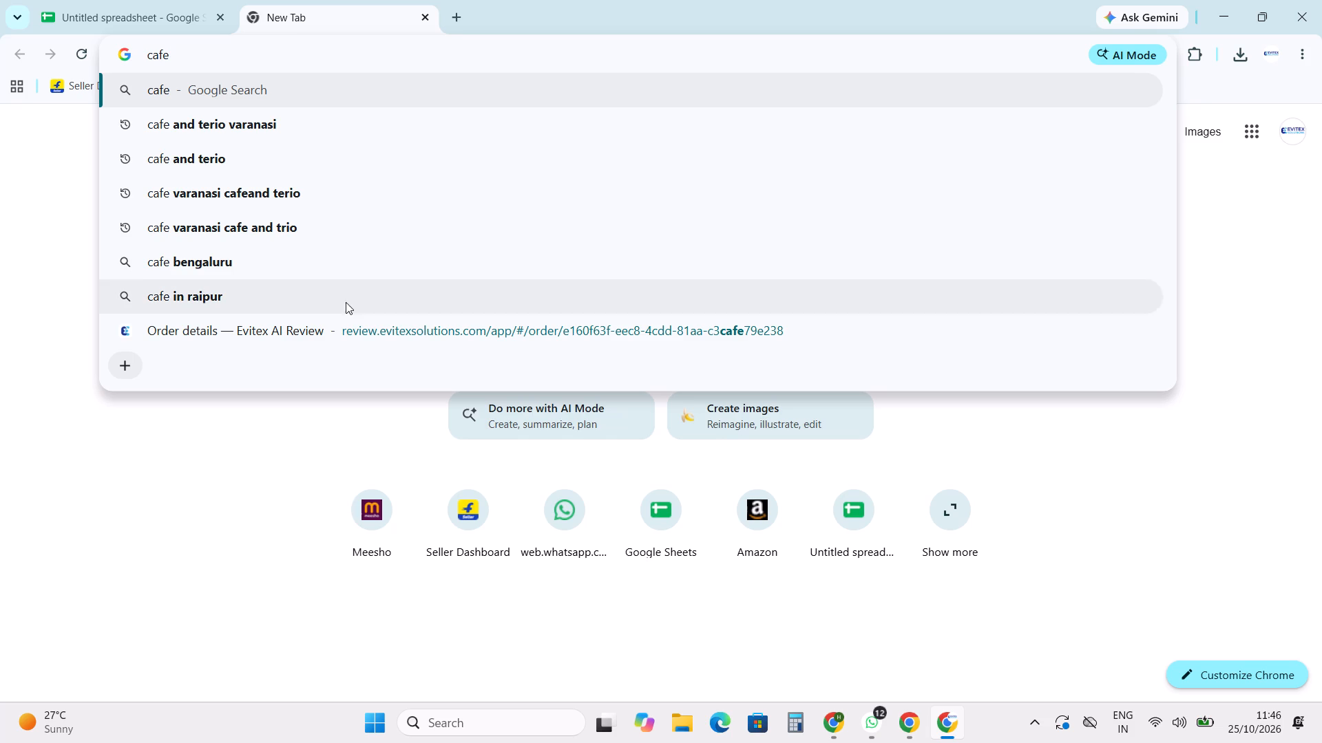
left_click(269, 136)
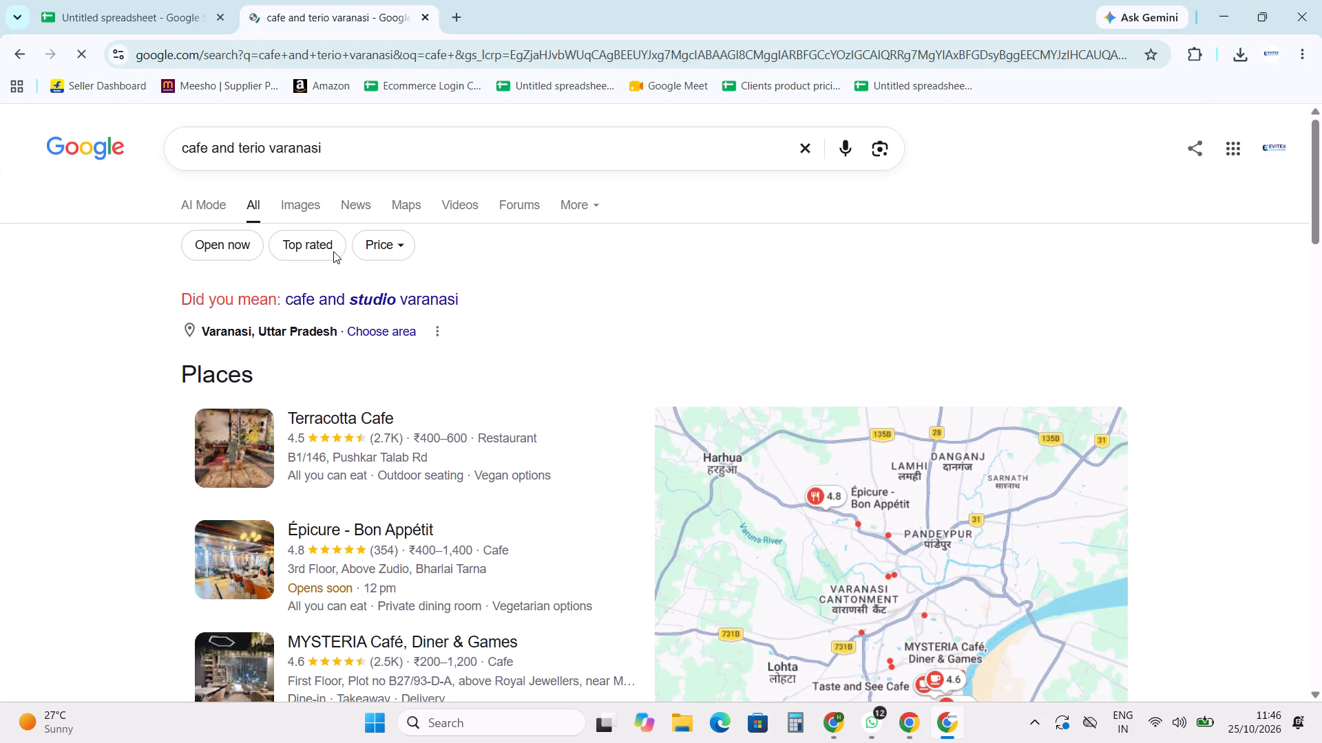
Examine the web and image results for the row 6 cafe, and close the search tab to return to the sheet.
scroll(391, 351, "down", 3)
scroll(391, 362, "up", 4)
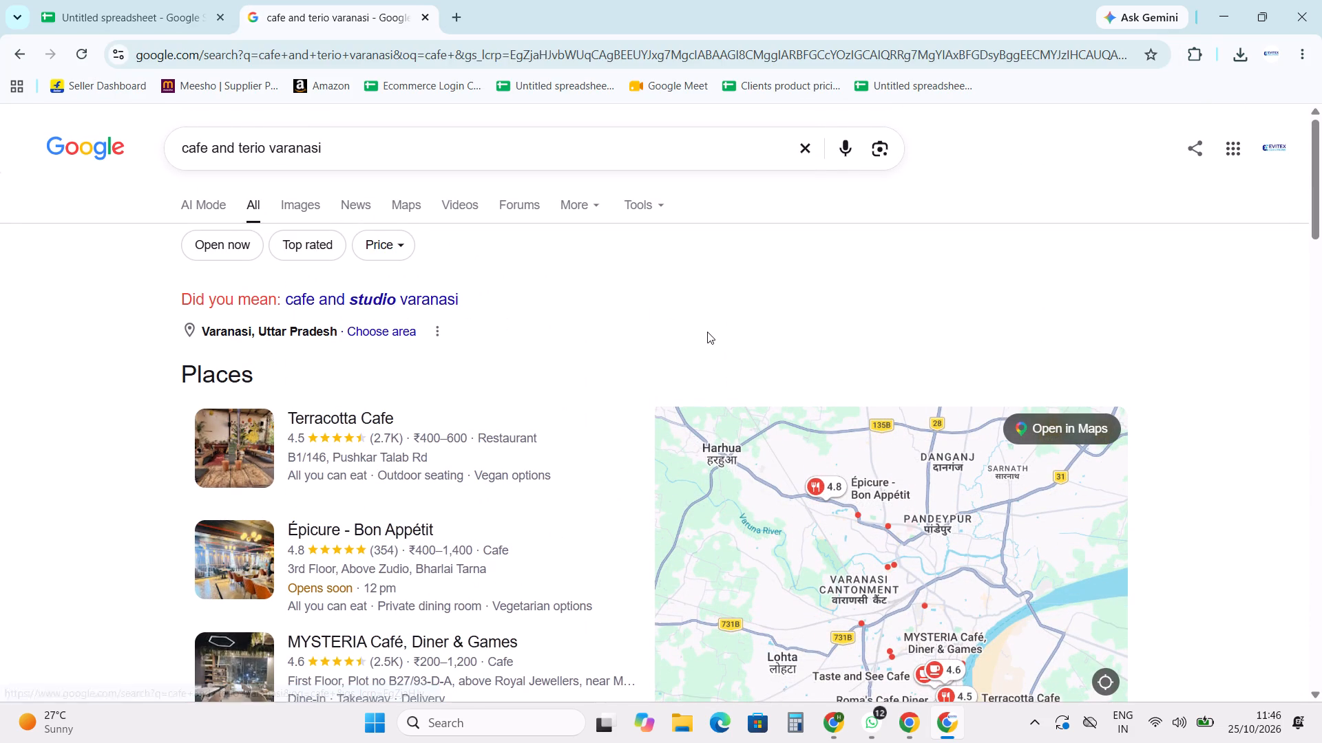
left_click(287, 205)
scroll(429, 363, "down", 5)
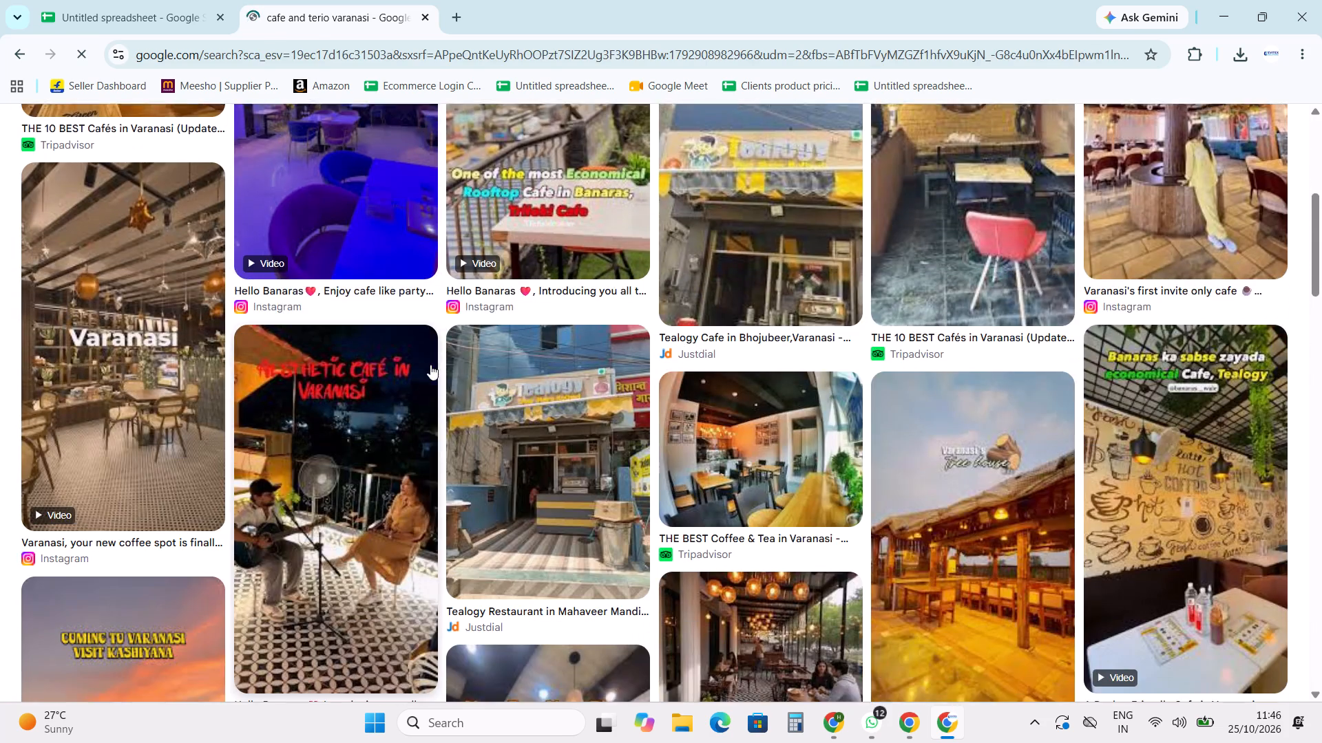
scroll(431, 365, "down", 5)
scroll(437, 365, "up", 12)
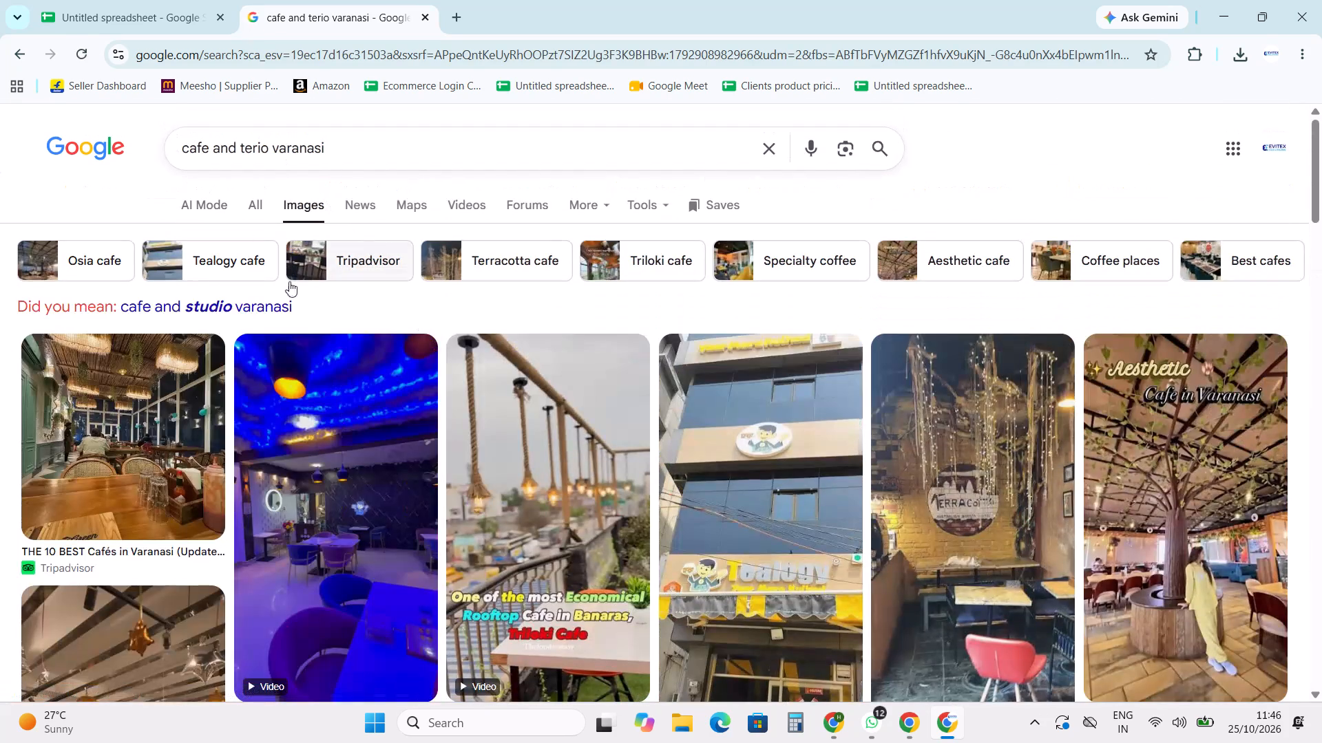
left_click(428, 12)
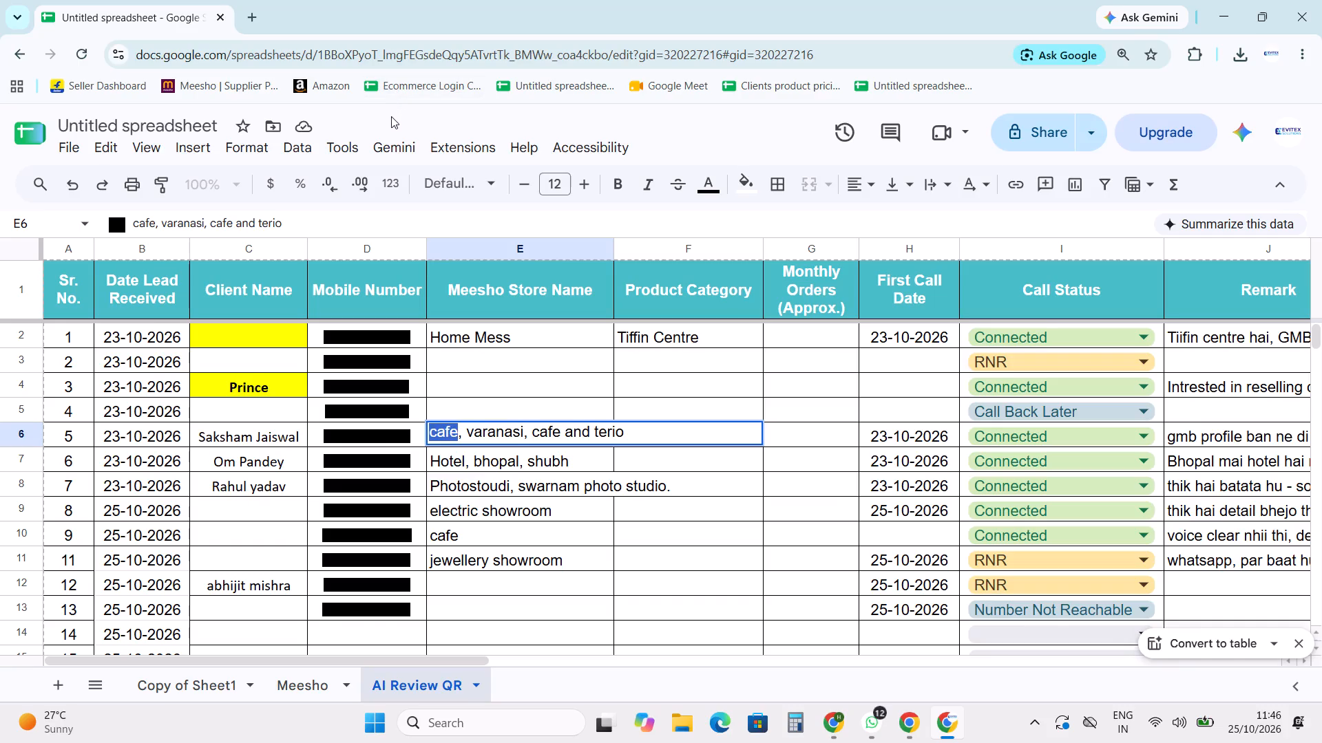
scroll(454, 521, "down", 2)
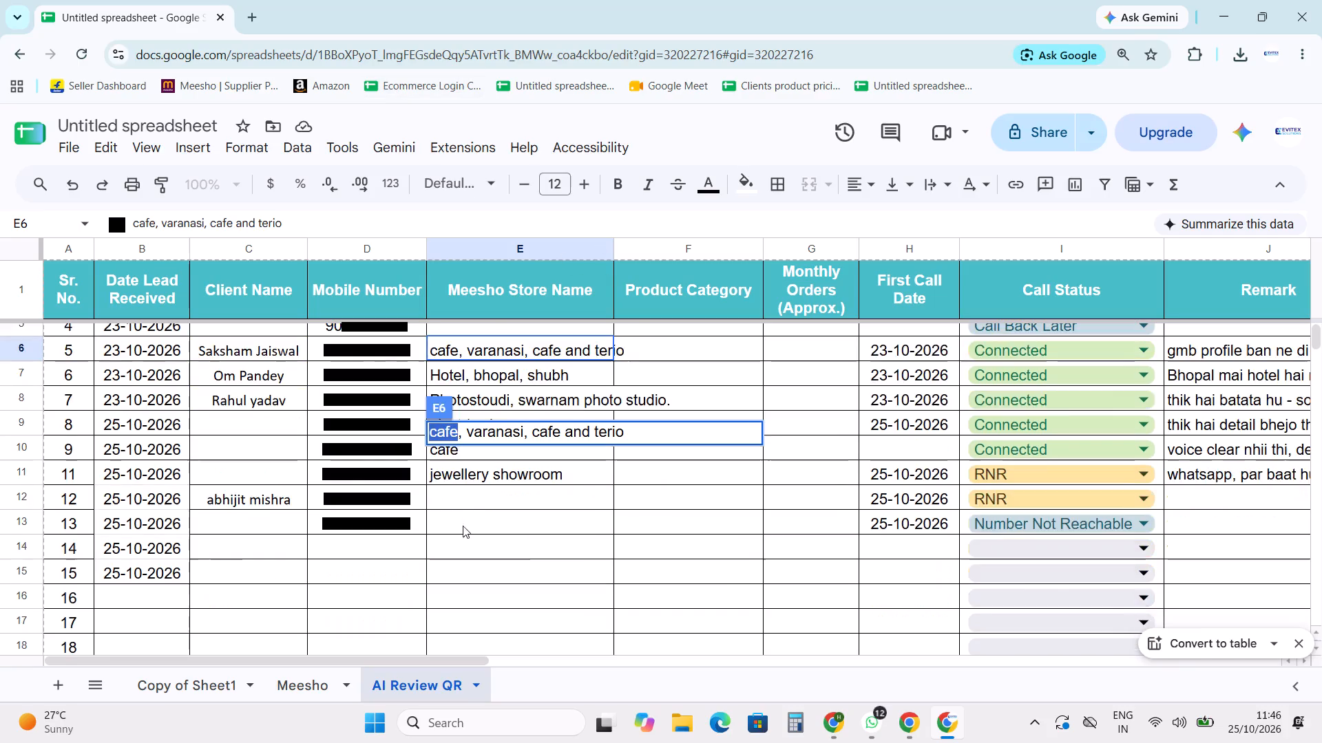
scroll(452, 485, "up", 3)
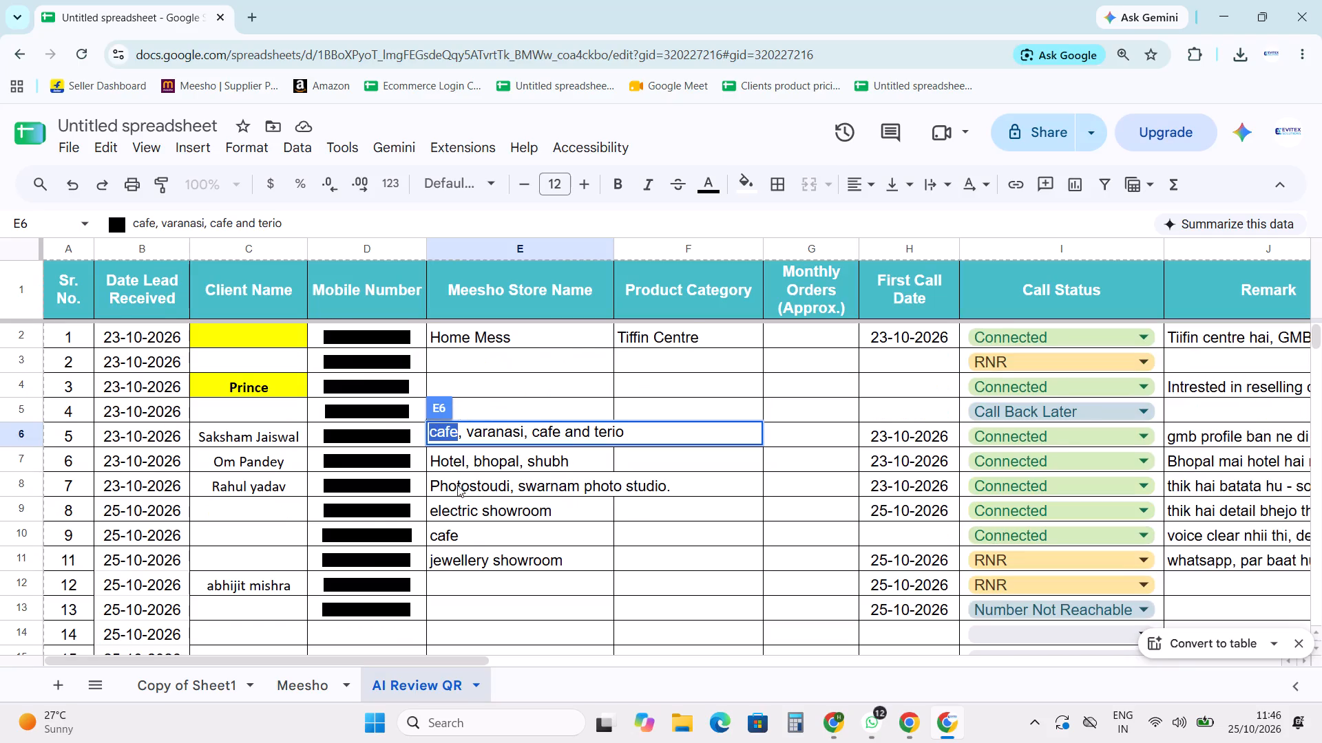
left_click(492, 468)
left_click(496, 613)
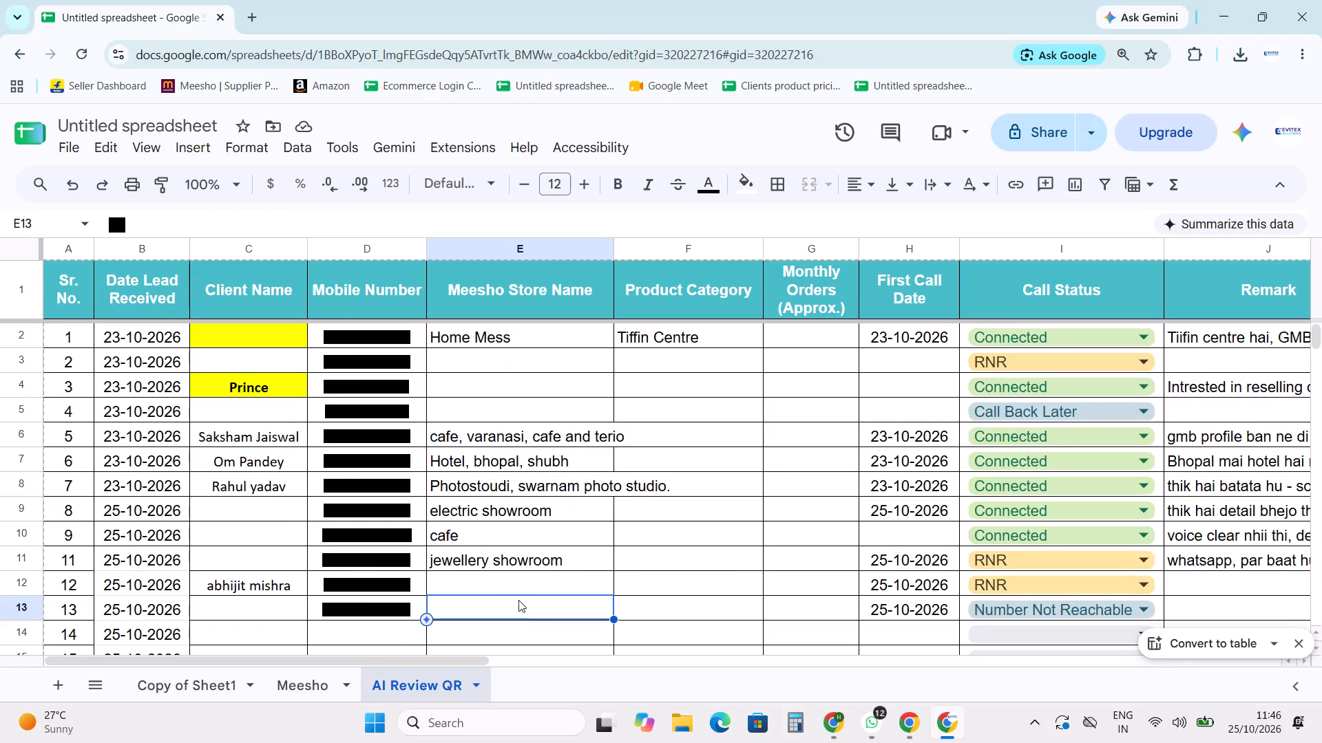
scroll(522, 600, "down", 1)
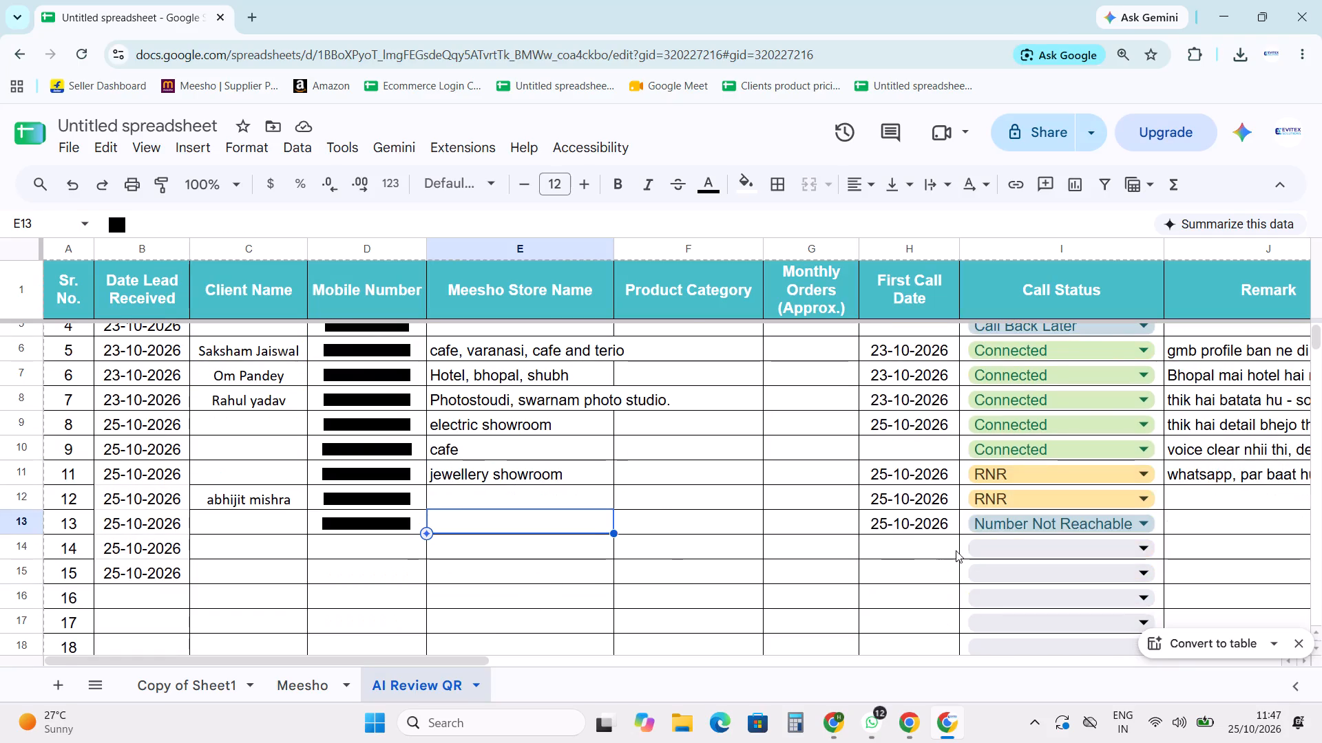
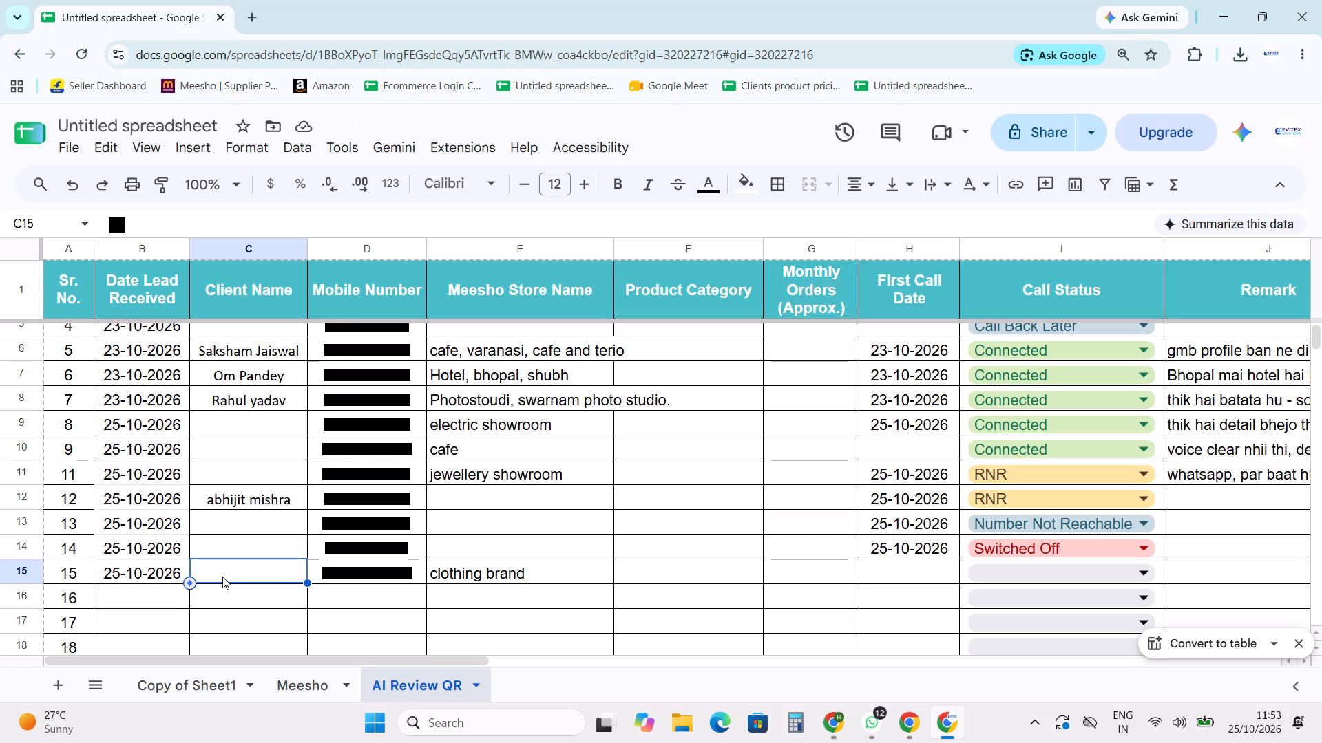
Enter the client name "sarita ji" and the first call date 25-10-2026 for the clothing brand lead in row 15.
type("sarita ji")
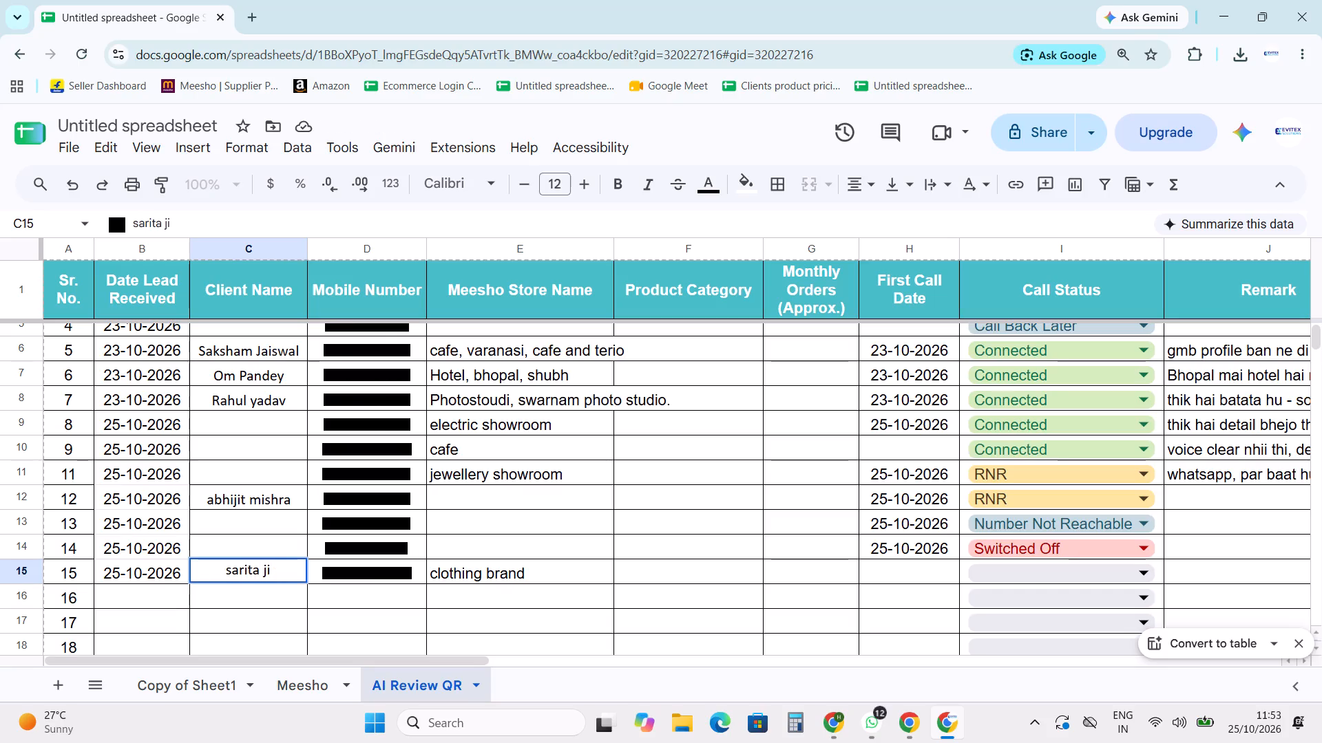
left_click(916, 570)
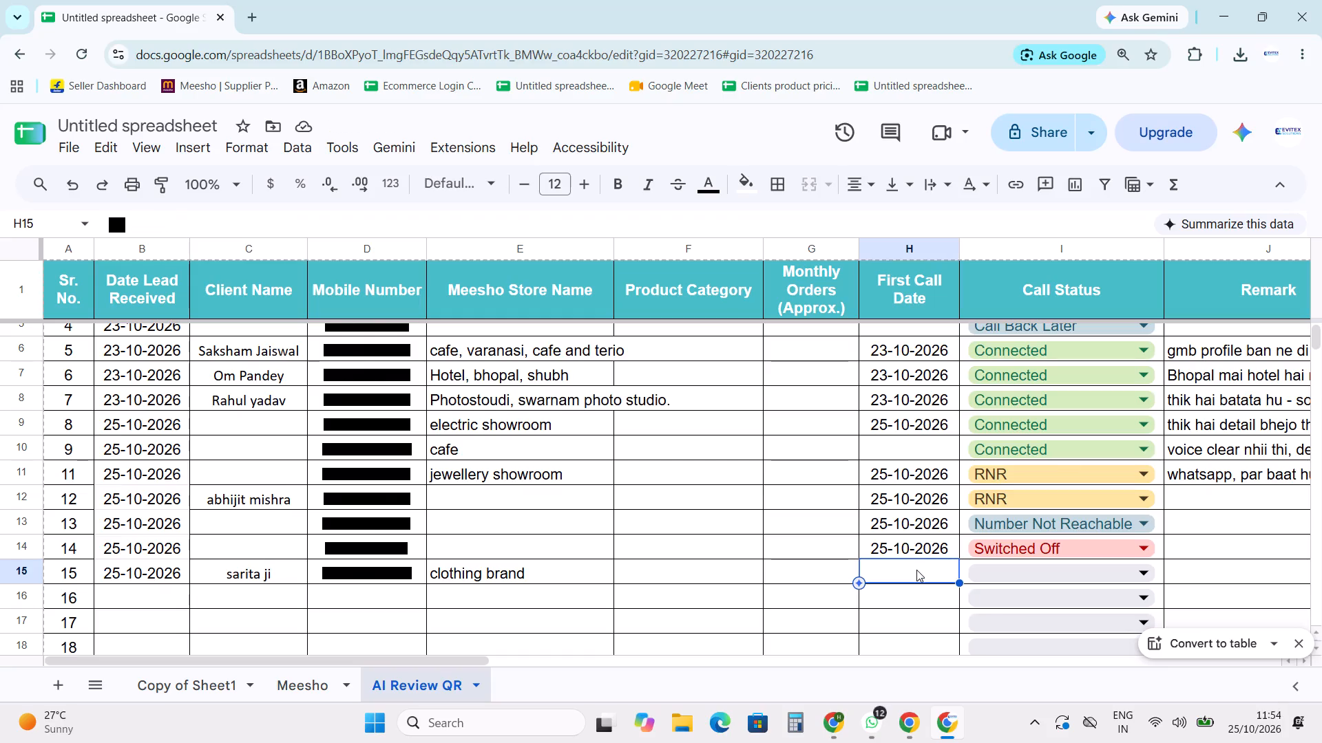
type("25-10")
type("-202")
key("6")
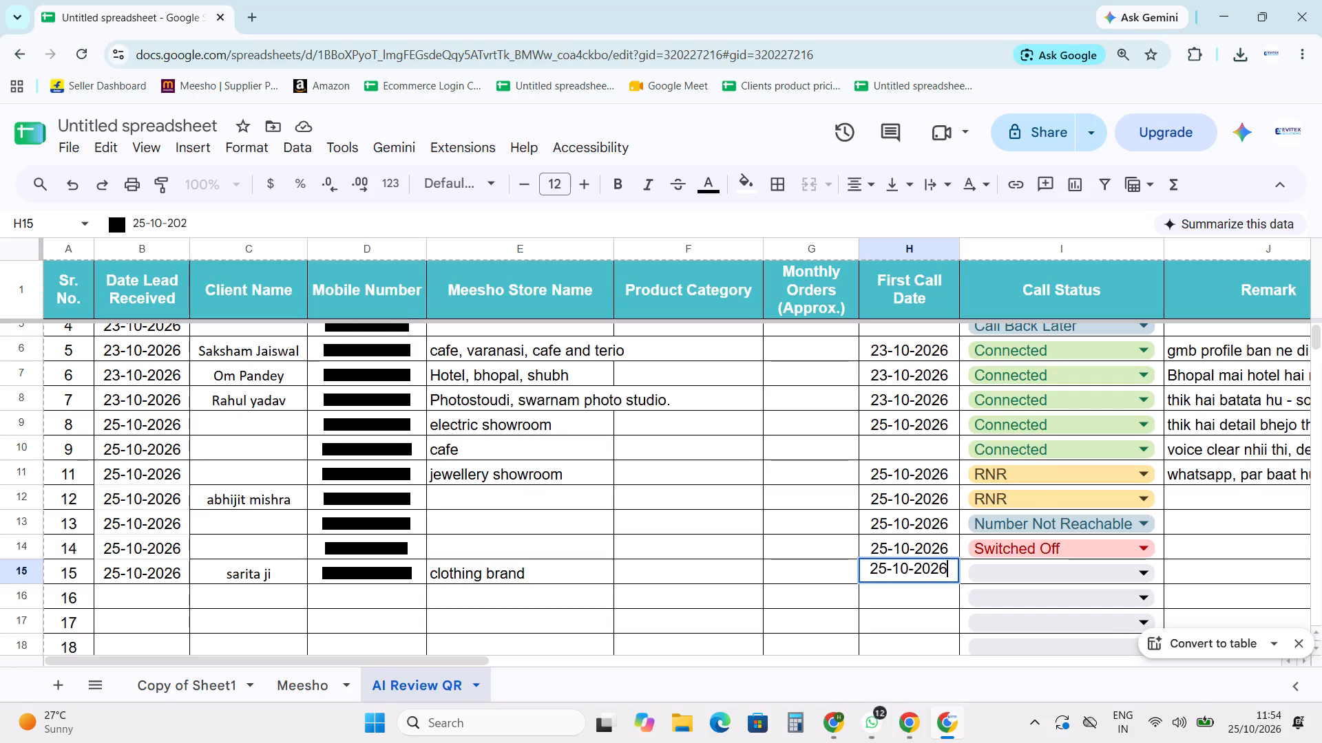
Set the call status of the row 15 clothing brand lead to Connected.
left_click(1012, 571)
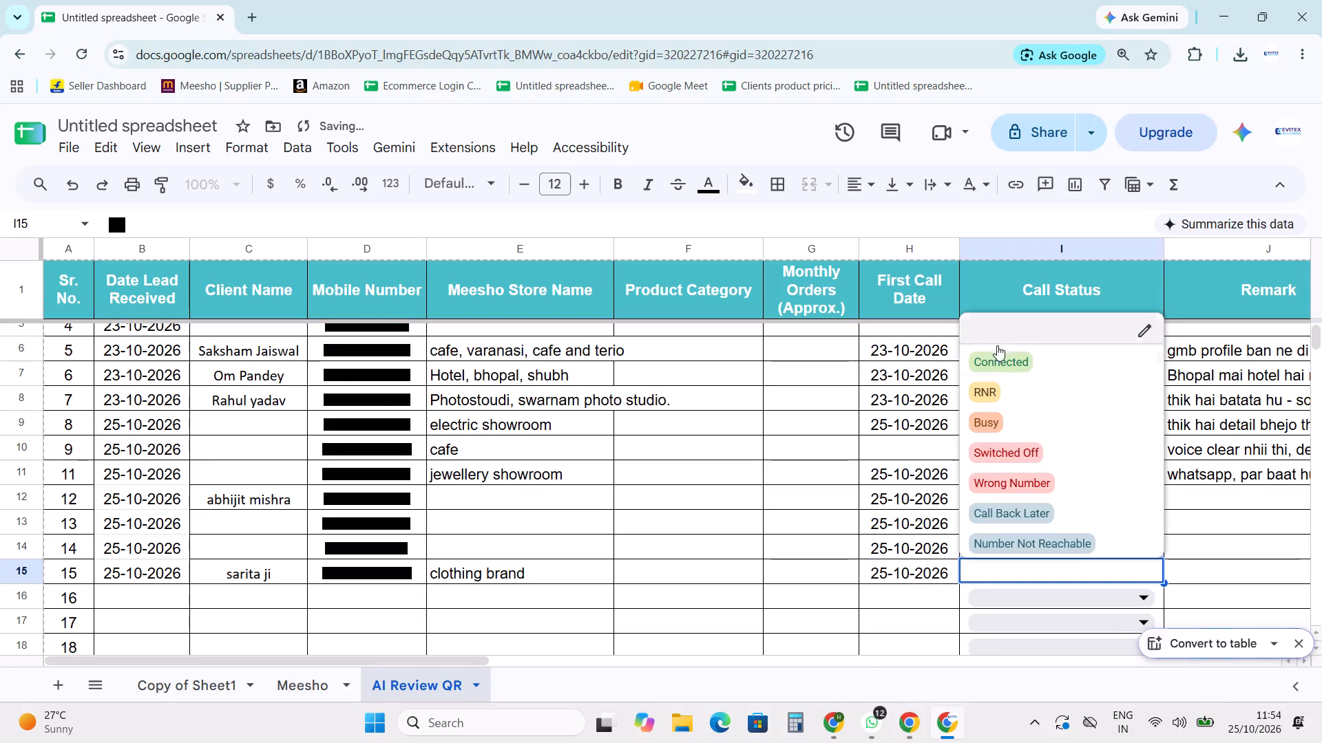
left_click(995, 357)
Select the Remark cell of the row 15 clothing brand lead.
left_click(1198, 568)
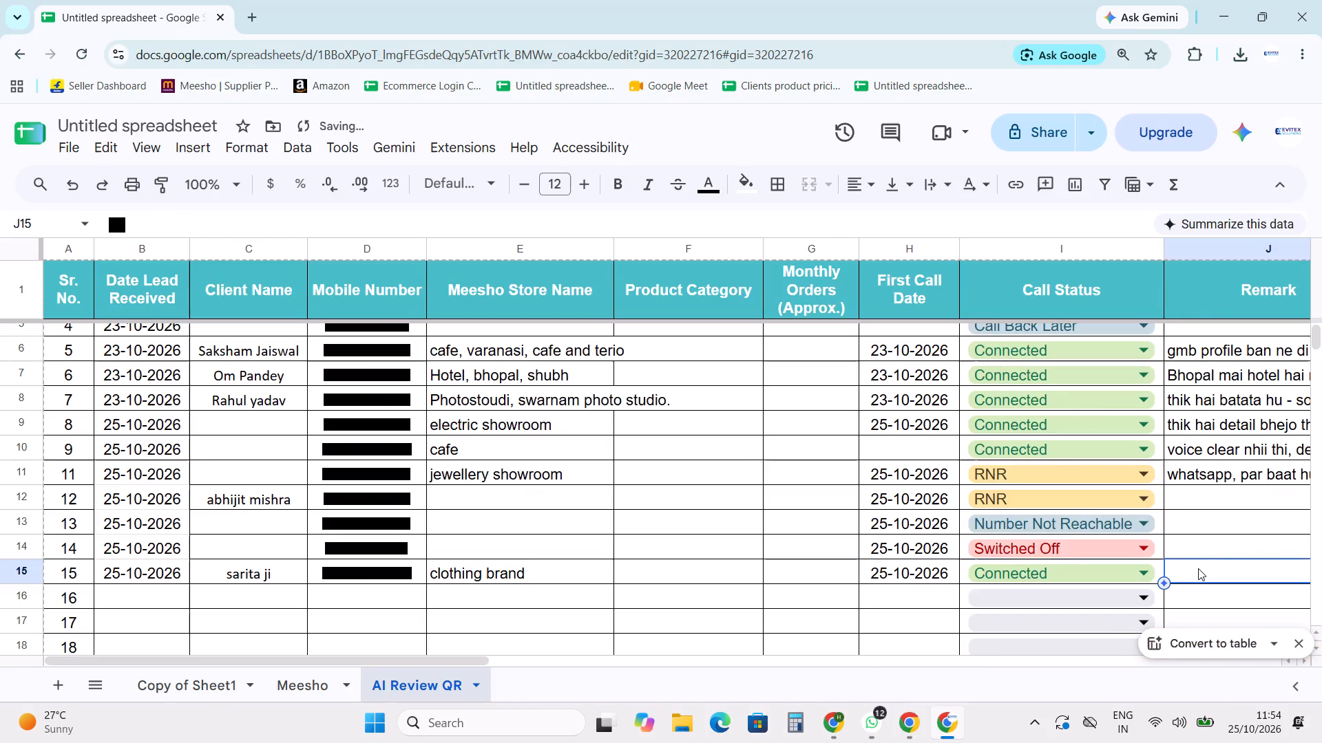
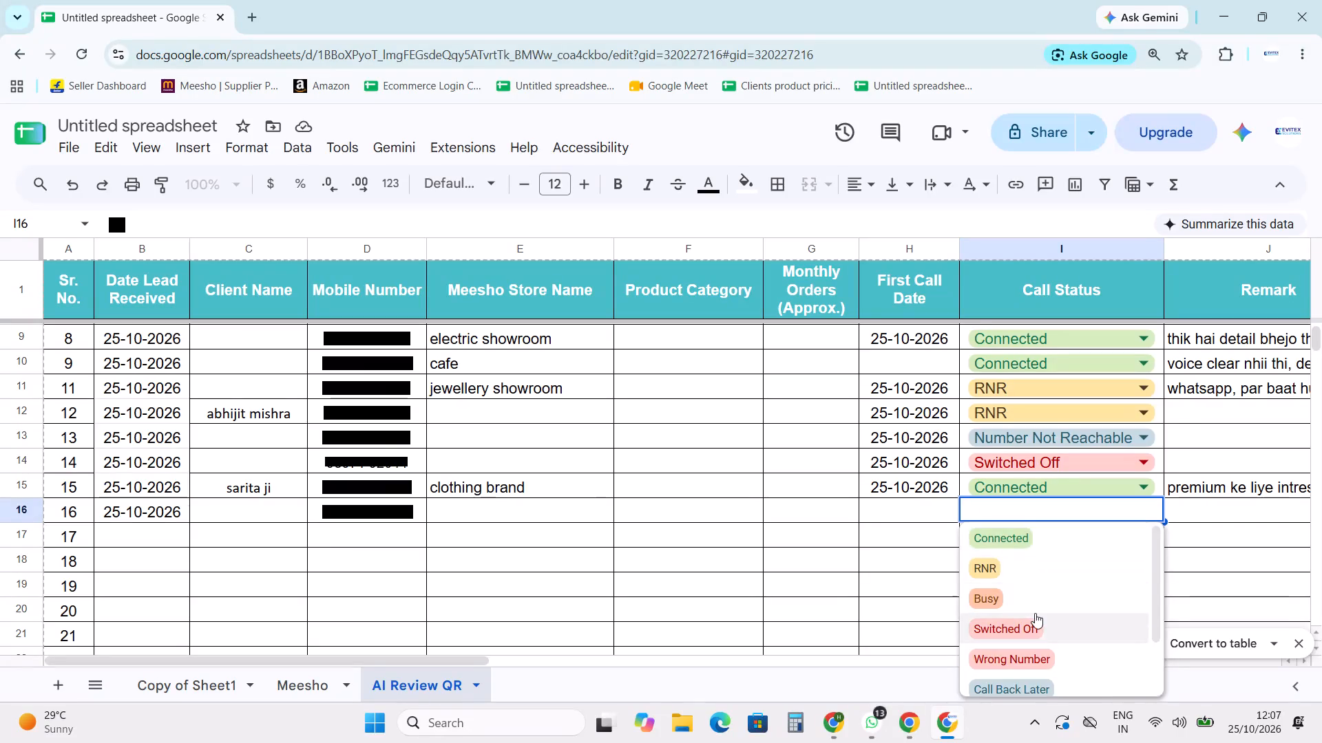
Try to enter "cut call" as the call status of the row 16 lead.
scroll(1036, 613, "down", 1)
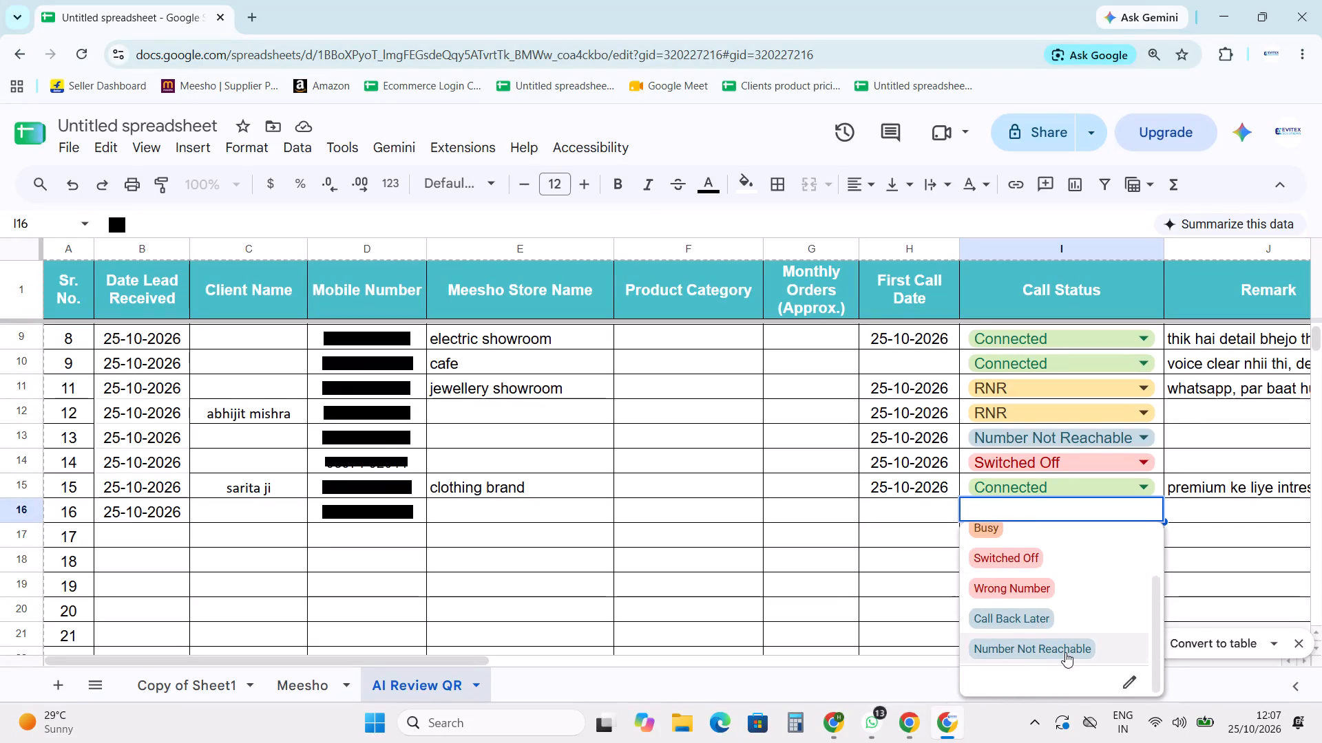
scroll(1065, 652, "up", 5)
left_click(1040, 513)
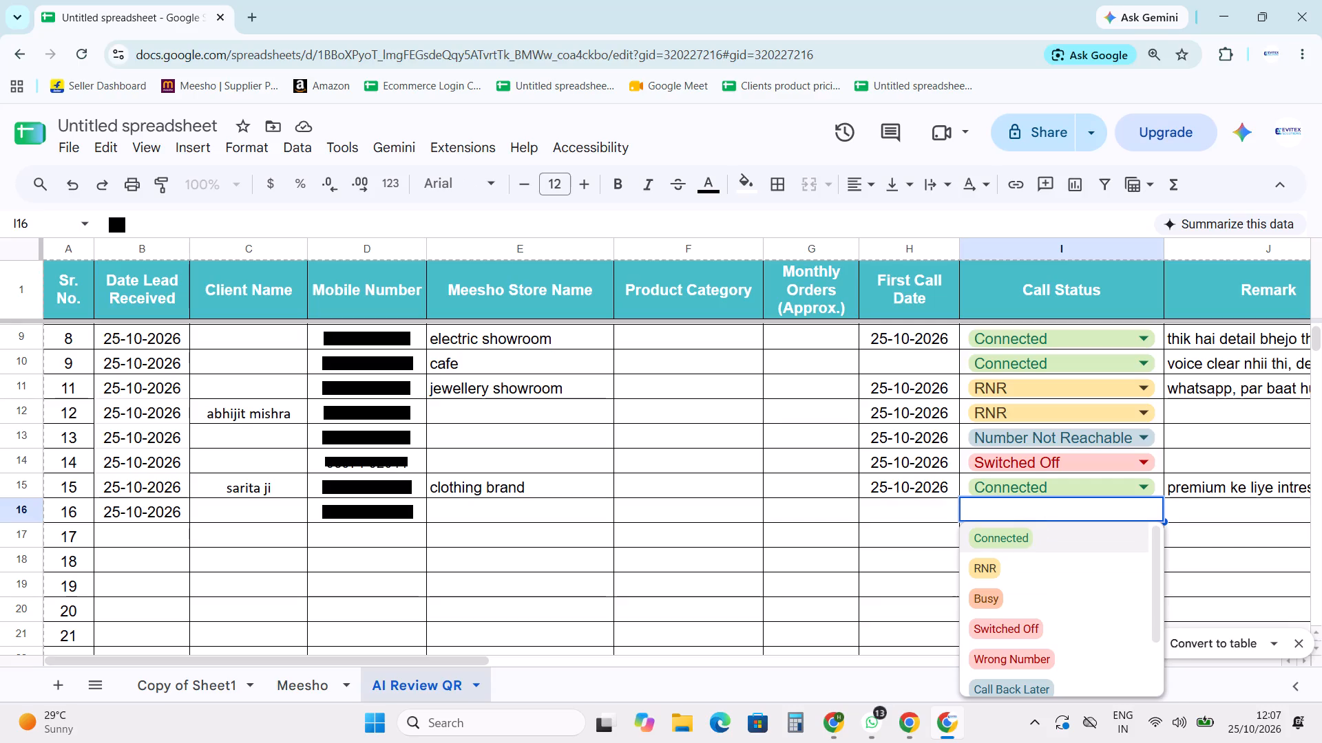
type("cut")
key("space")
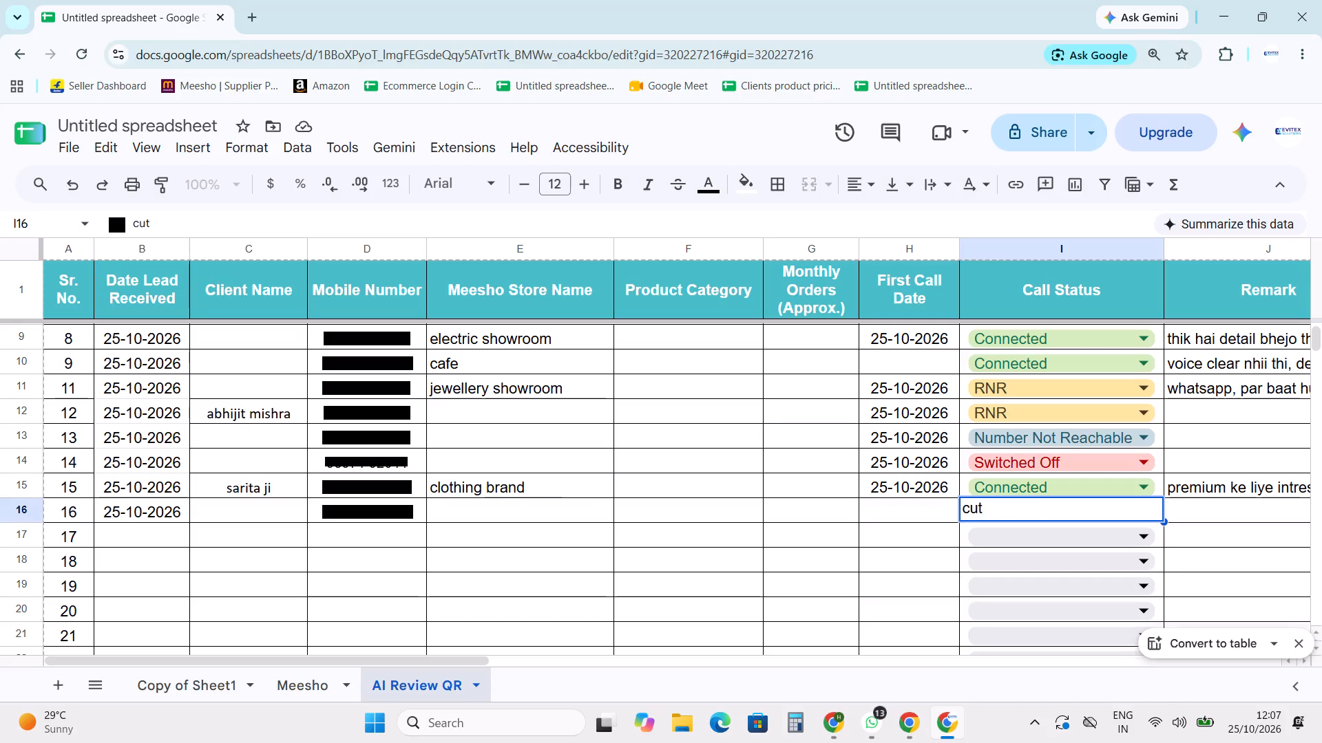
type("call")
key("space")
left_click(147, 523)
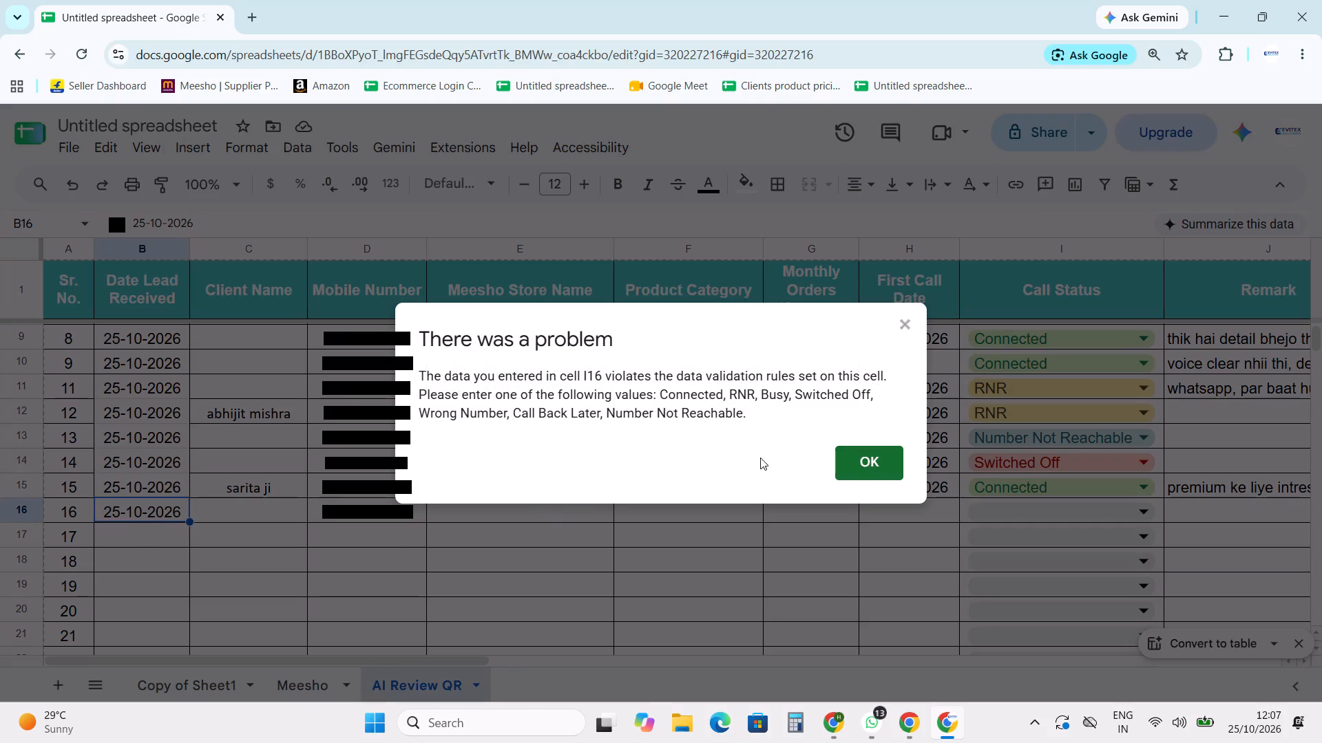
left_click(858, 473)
Enter 25-10-2026 as both the lead received date and the first call date in row 17.
left_click(119, 530)
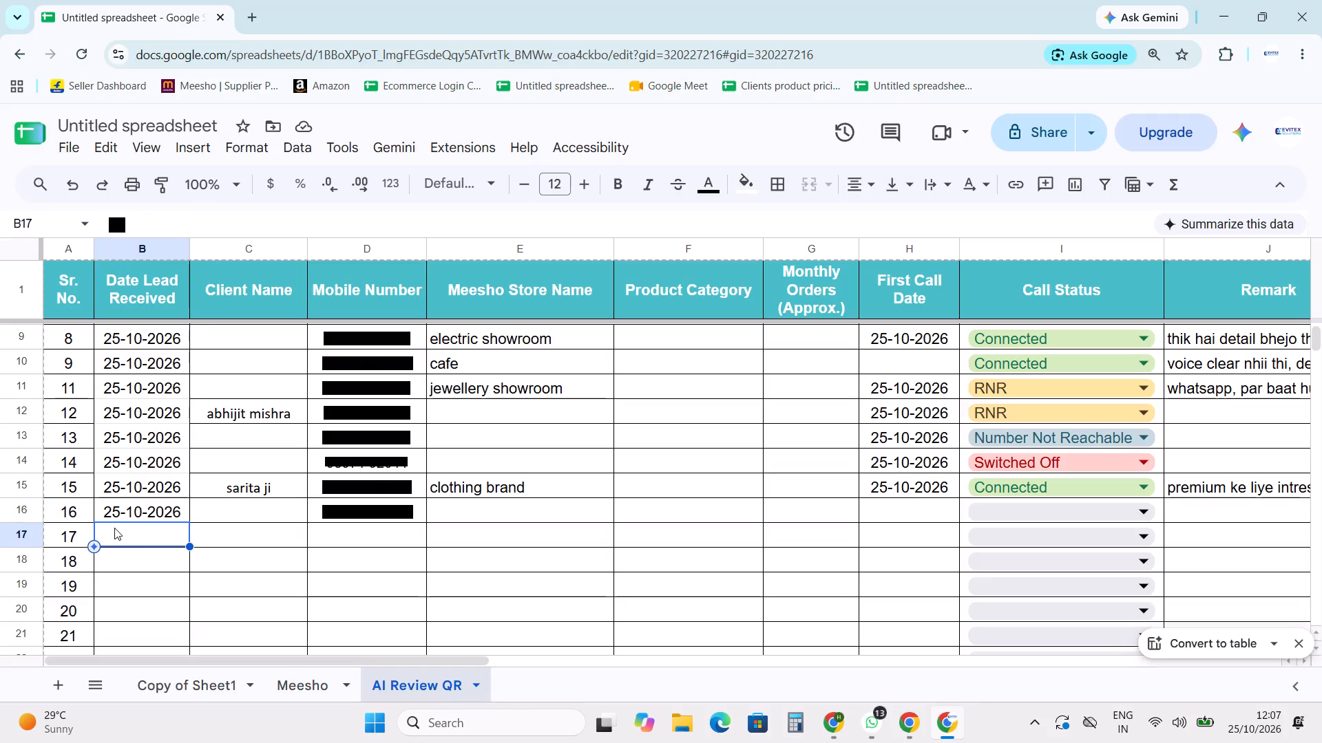
type("25-102")
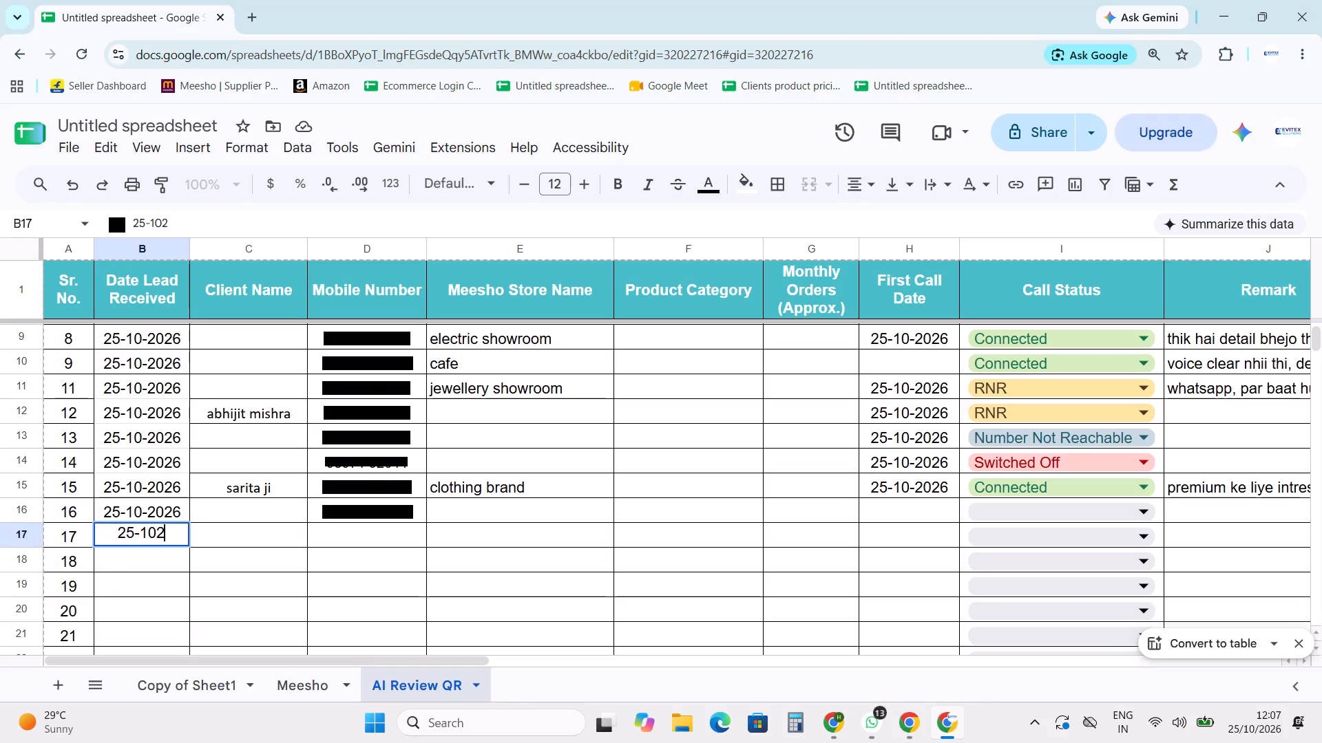
key("BackSpace")
type("-2")
type("026")
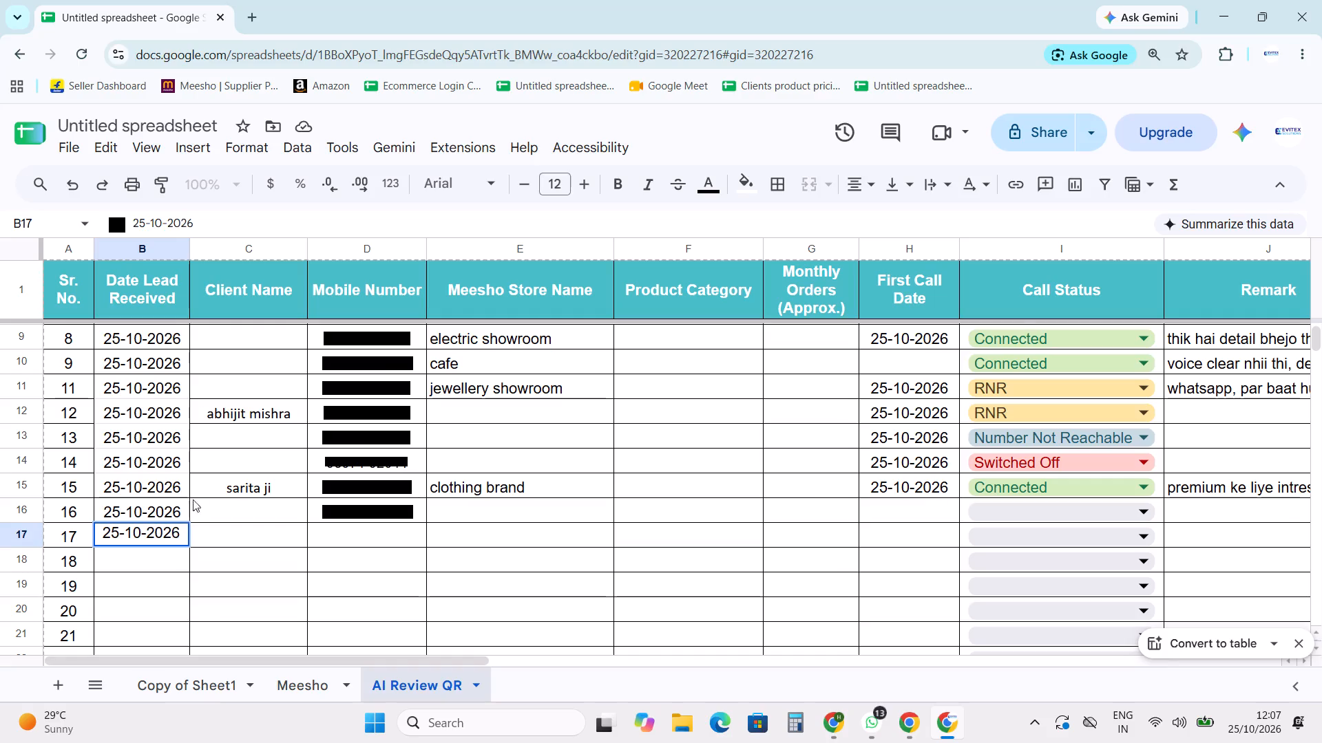
left_click(348, 539)
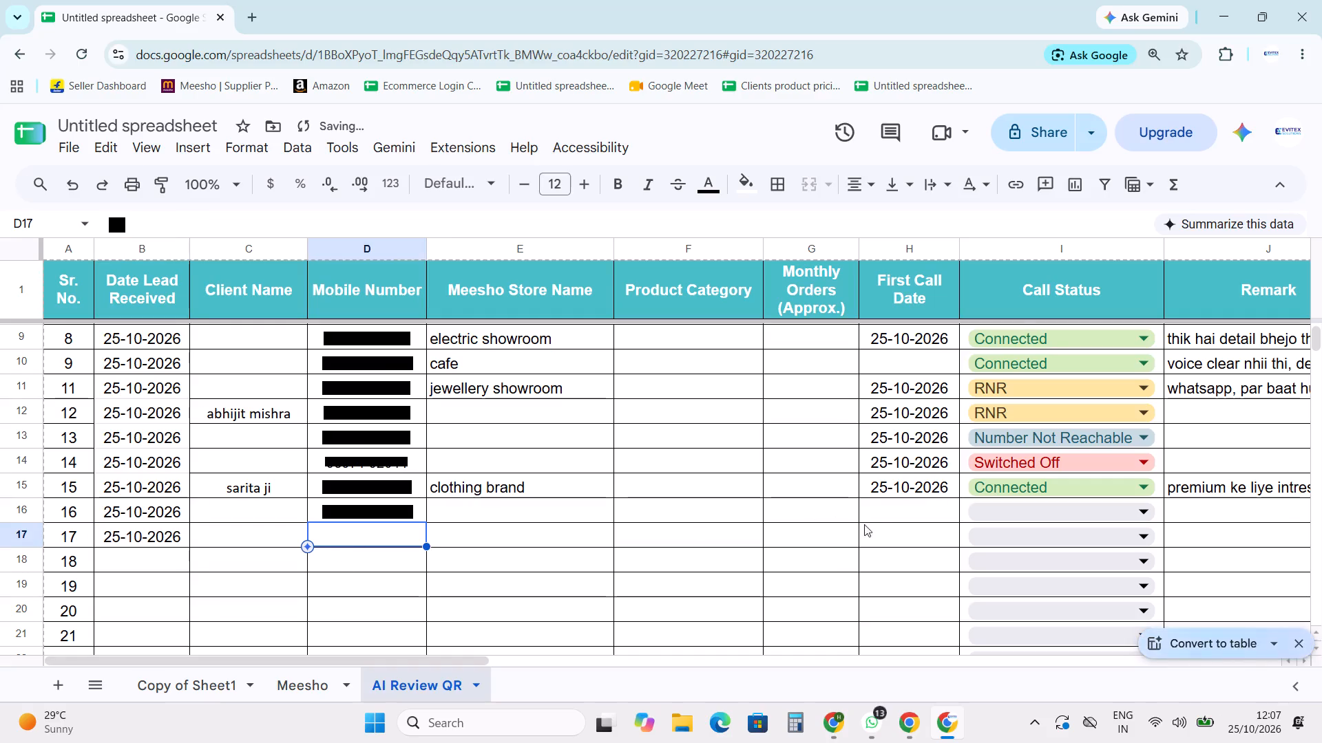
left_click(879, 539)
type("25-10")
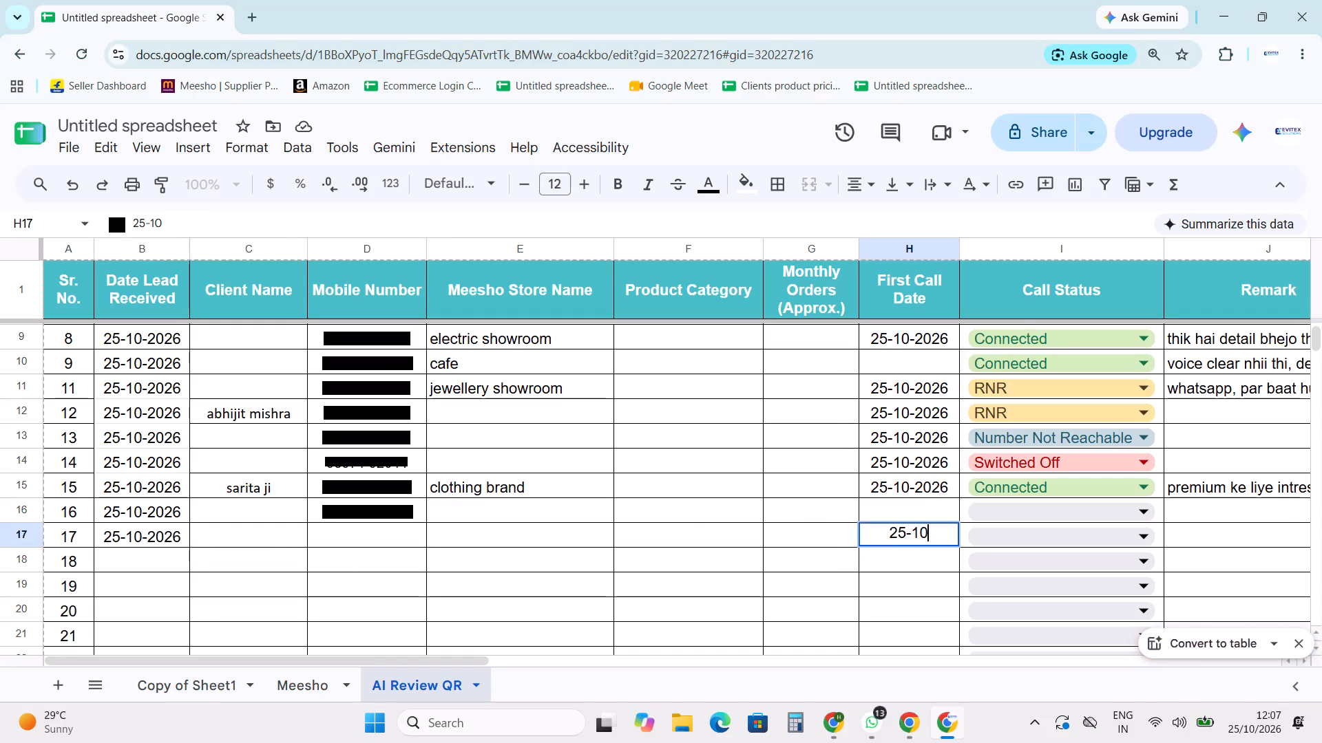
type("-2026")
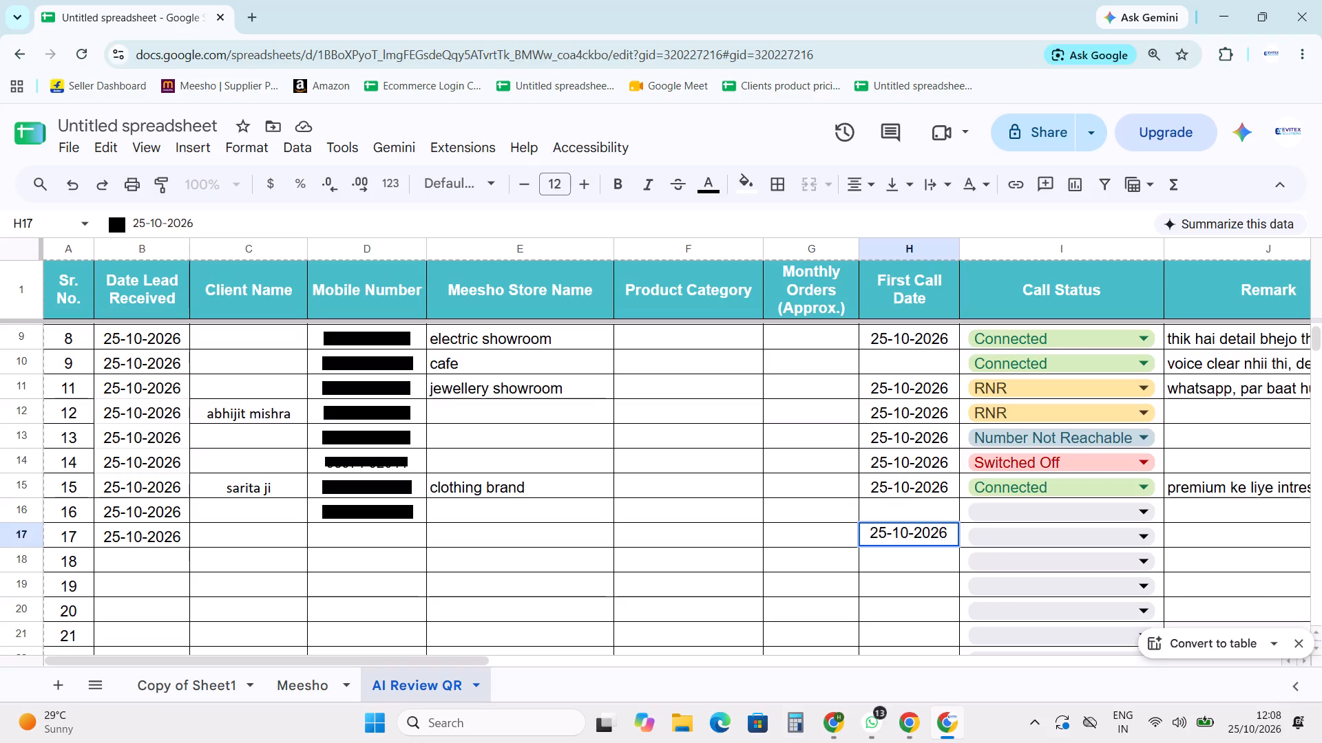
Enter the first call date 25-10-2026 for the row 16 lead.
left_click(892, 515)
left_click(892, 509)
type("25")
type("-10")
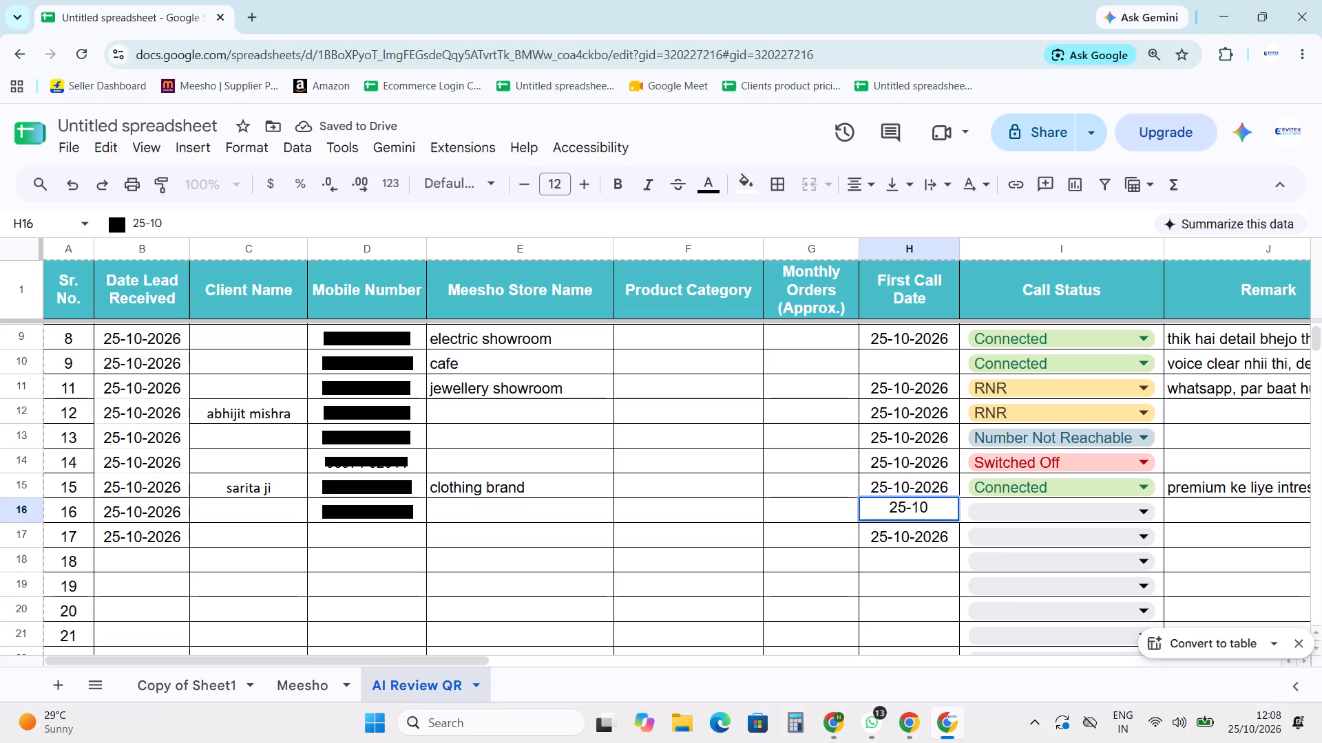
type("-2026")
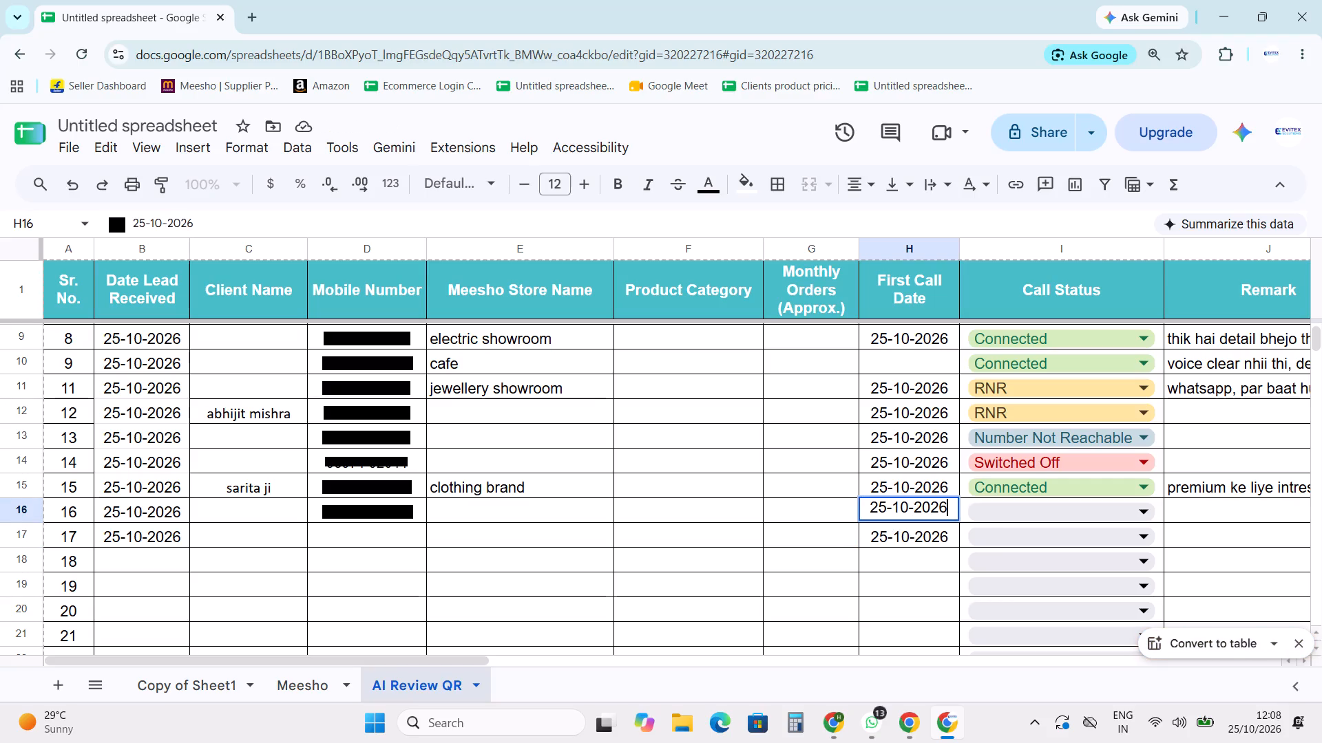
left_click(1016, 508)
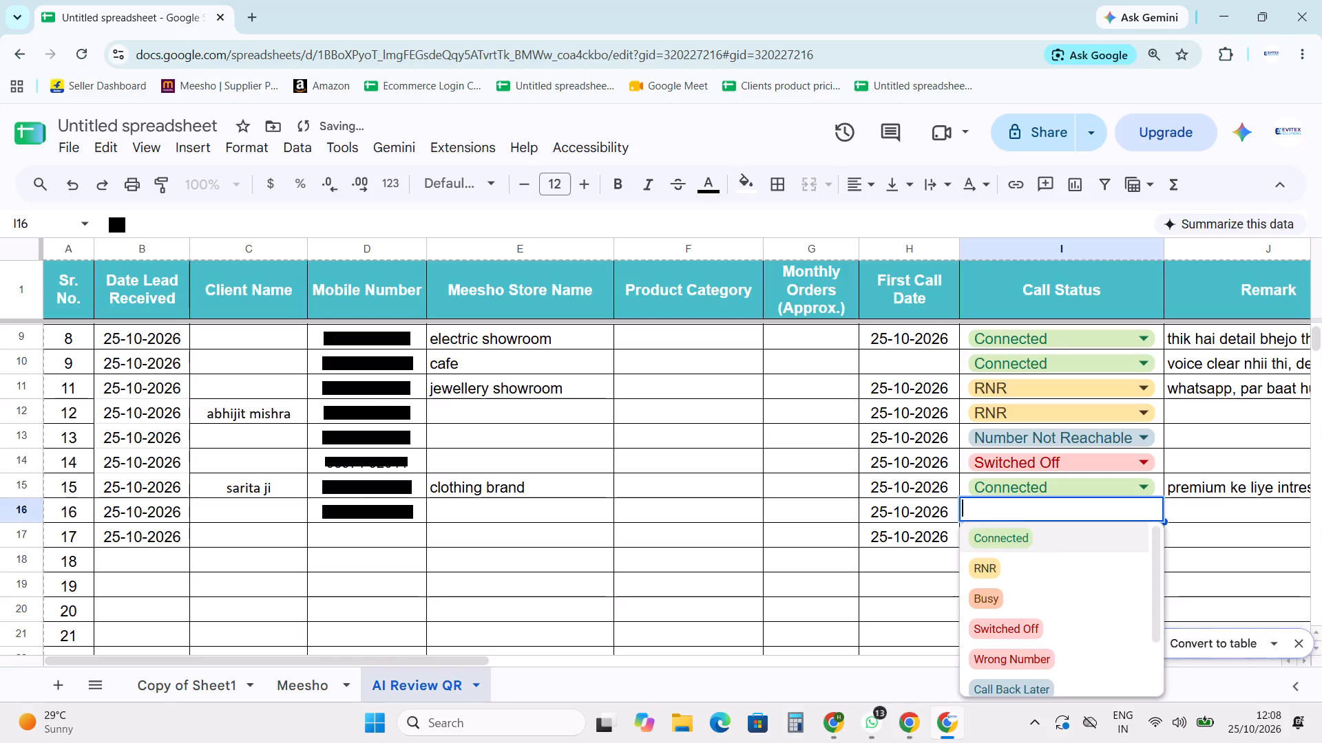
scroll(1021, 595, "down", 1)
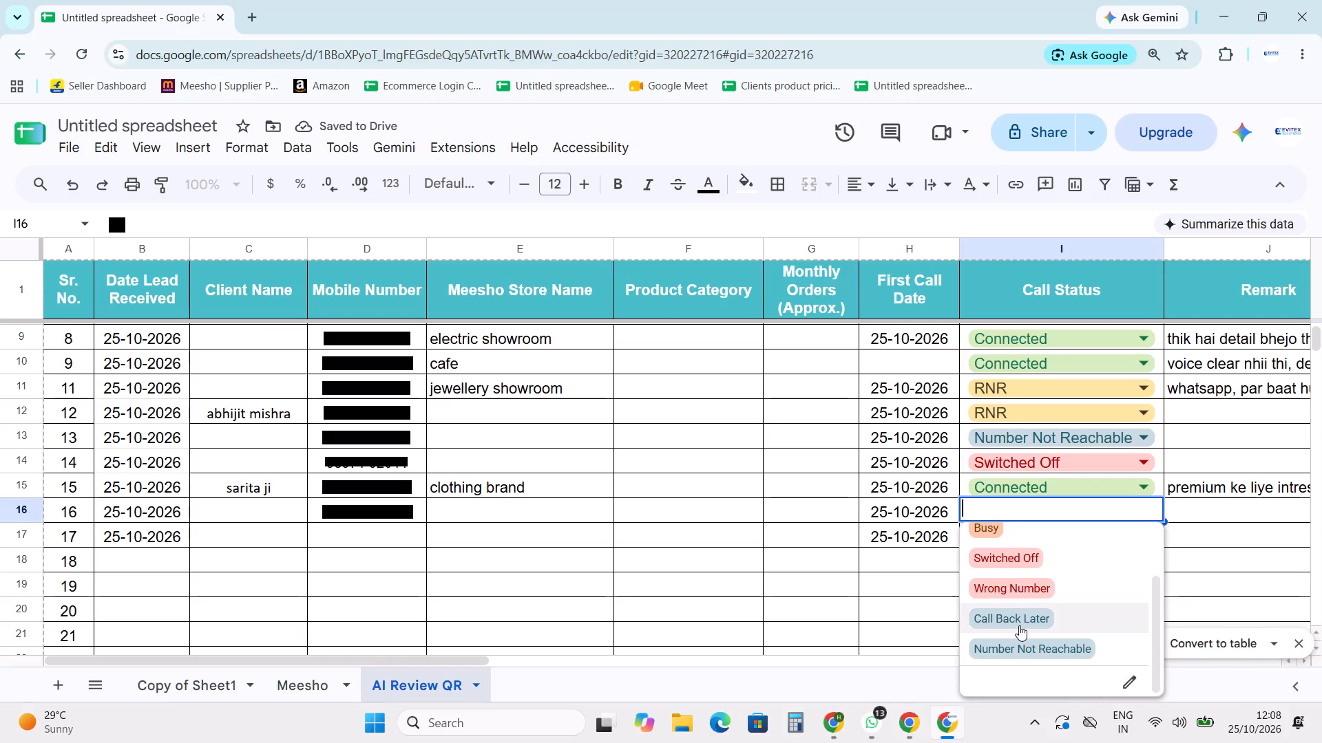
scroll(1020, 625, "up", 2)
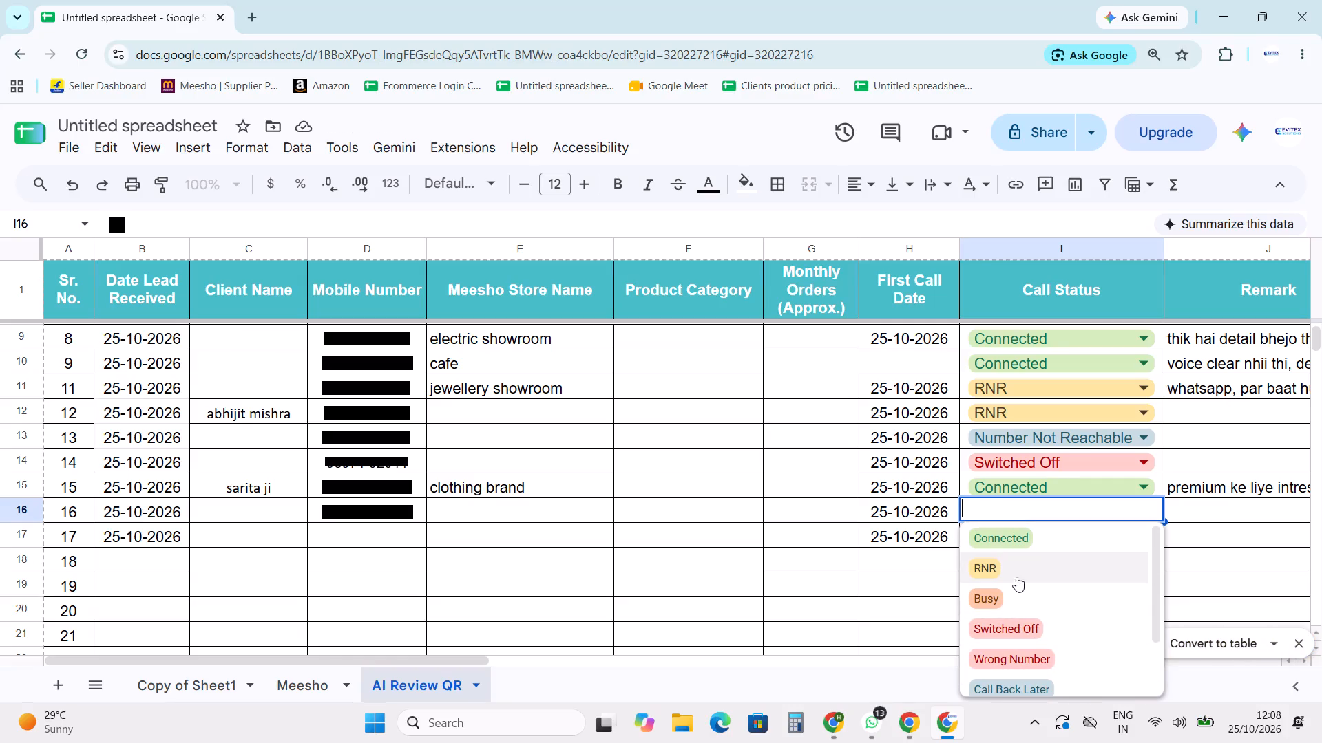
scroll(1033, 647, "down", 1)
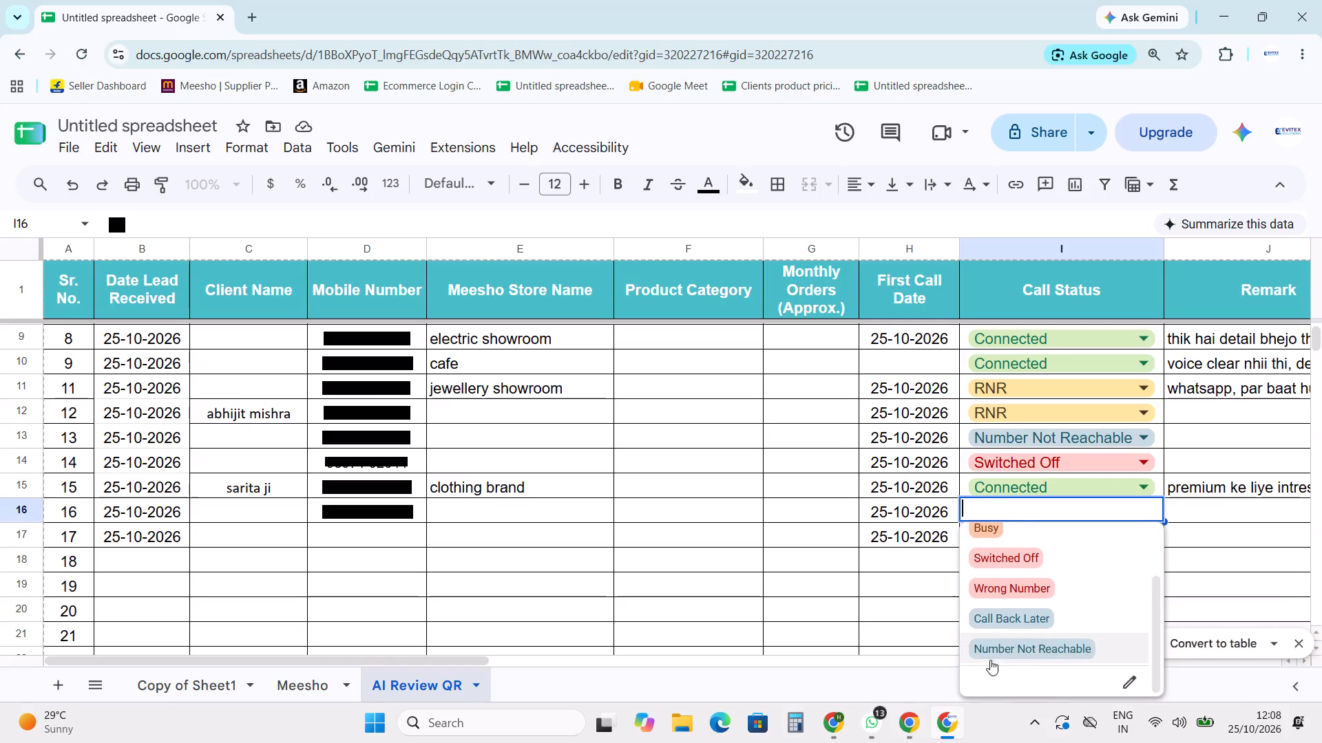
Enter the remark "cut the call" for the row 16 lead.
left_click(1193, 512)
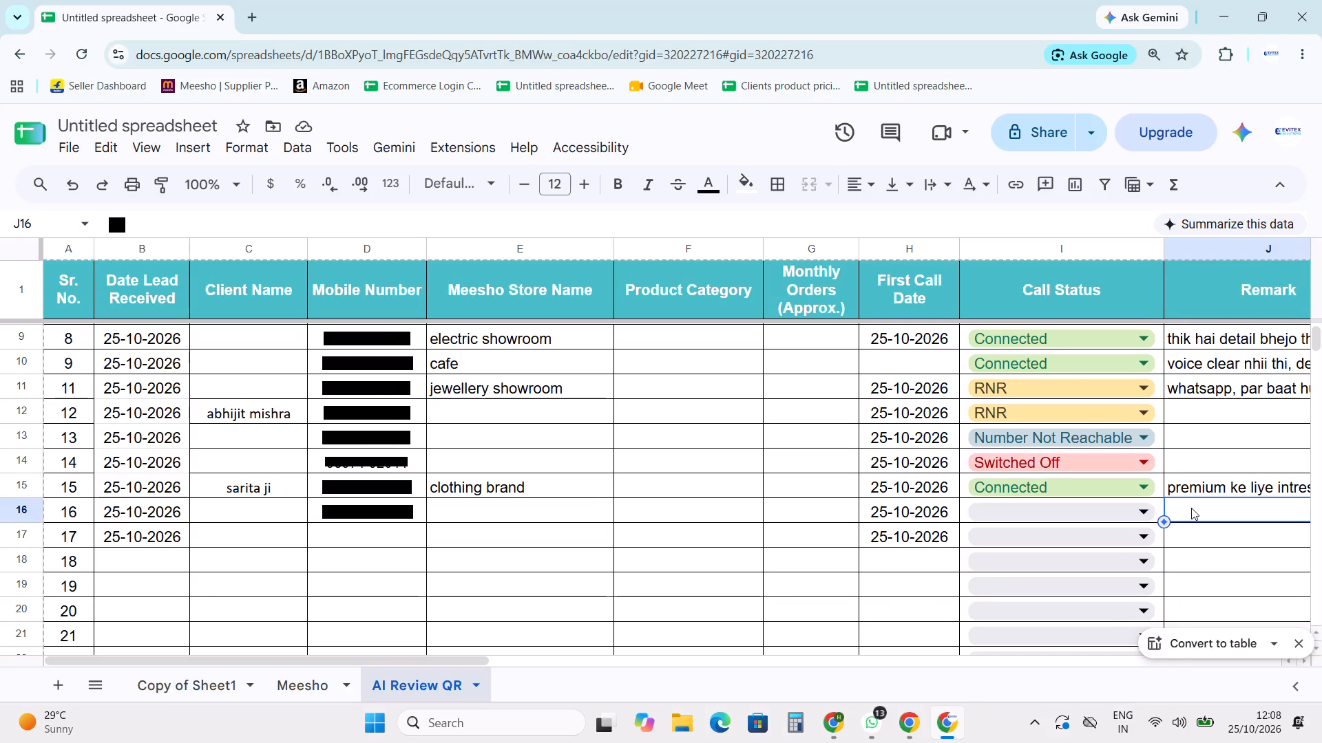
type("no")
key("BackSpace")
key("BackSpace")
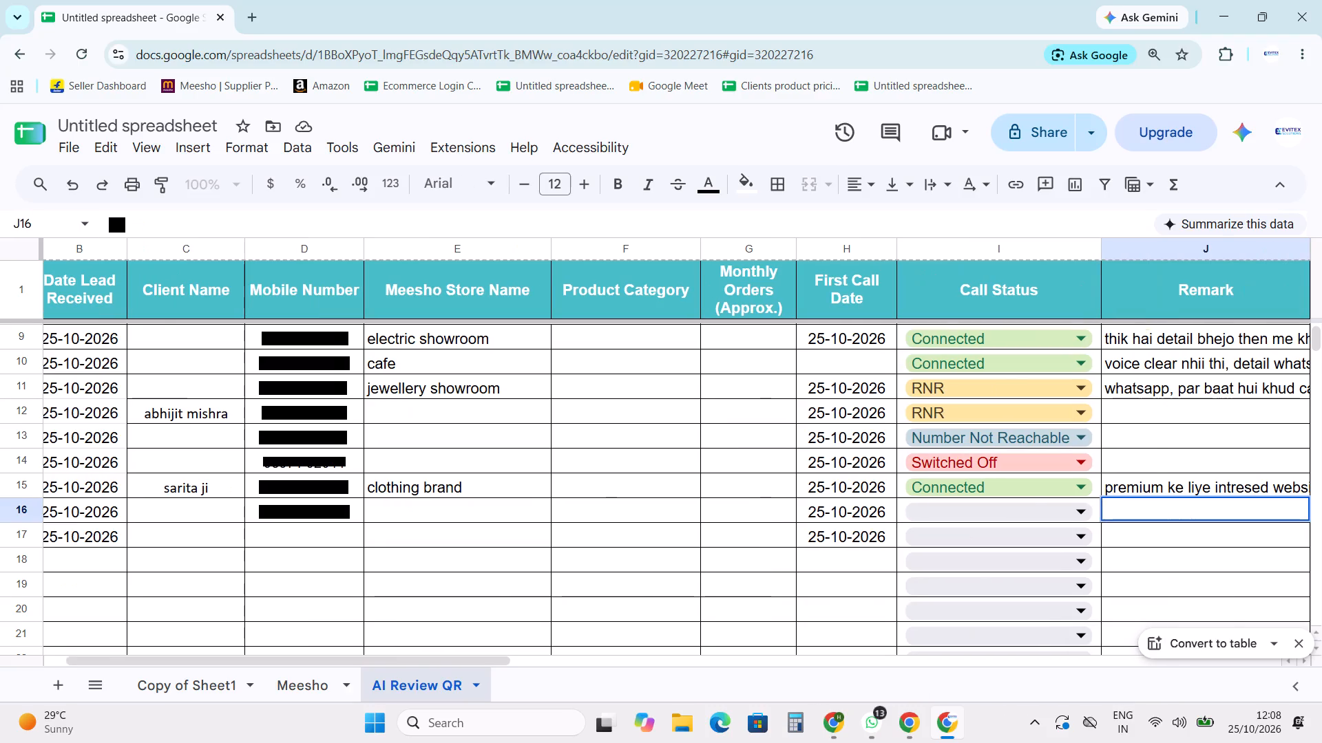
type("ca")
key("BackSpace")
type("ut the call")
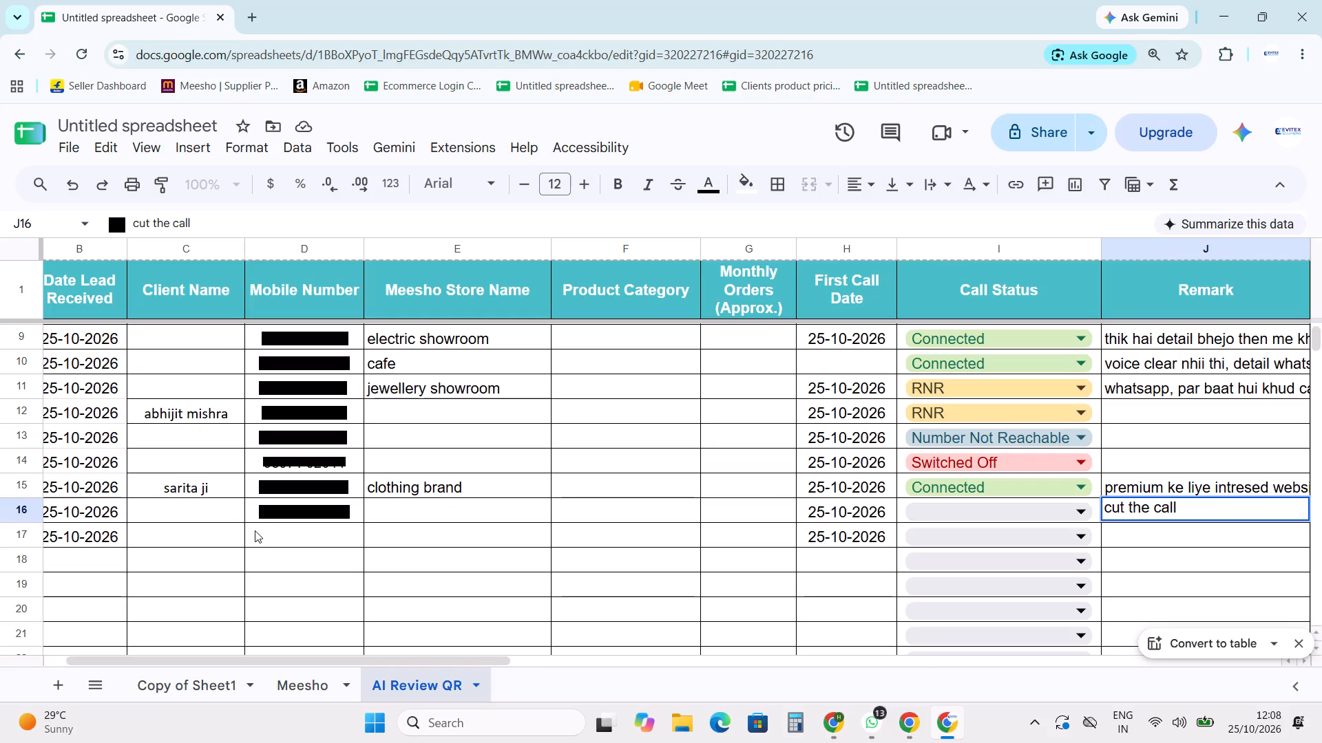
left_click(198, 528)
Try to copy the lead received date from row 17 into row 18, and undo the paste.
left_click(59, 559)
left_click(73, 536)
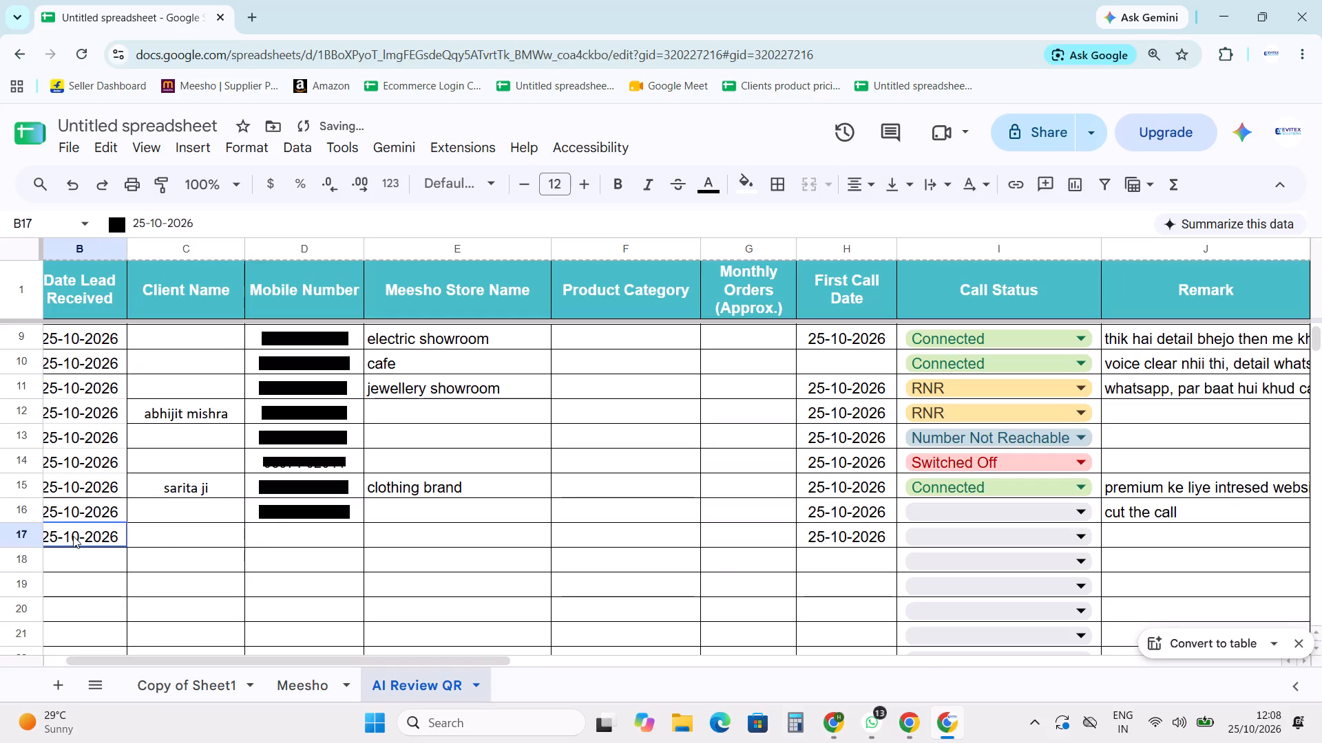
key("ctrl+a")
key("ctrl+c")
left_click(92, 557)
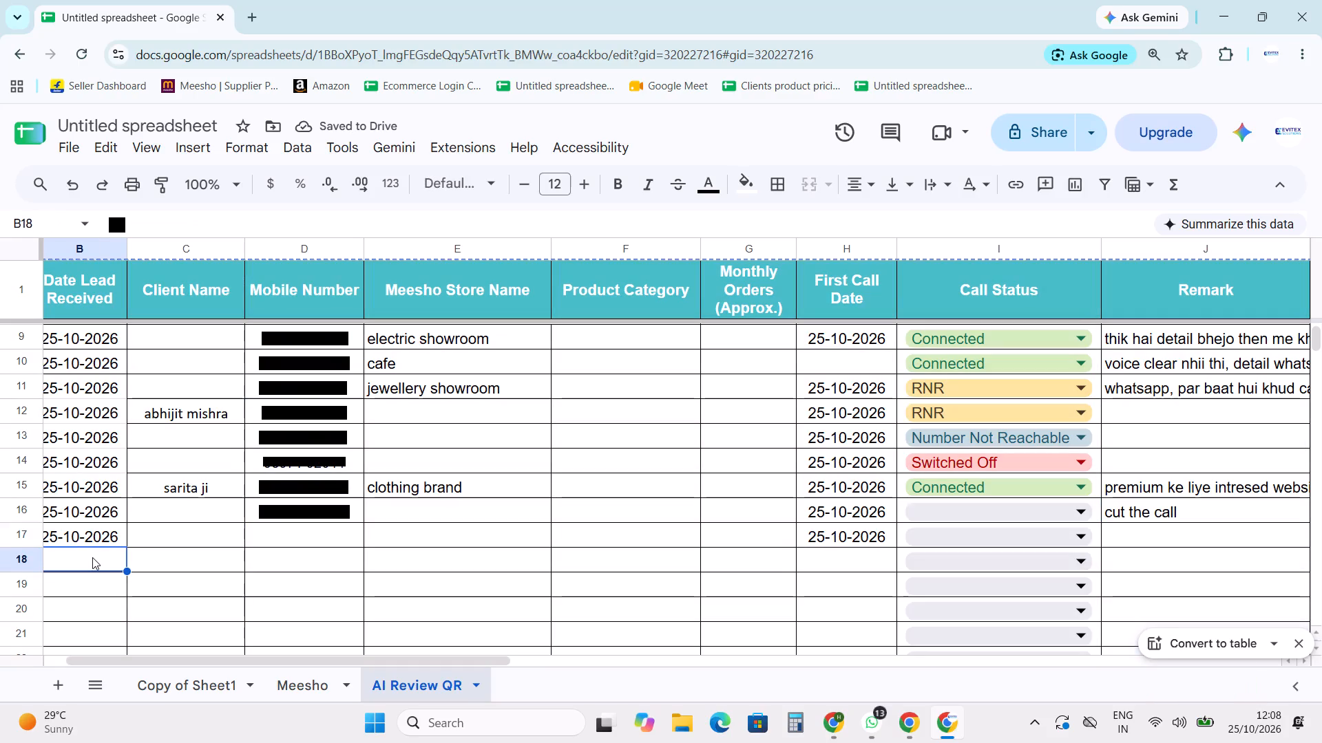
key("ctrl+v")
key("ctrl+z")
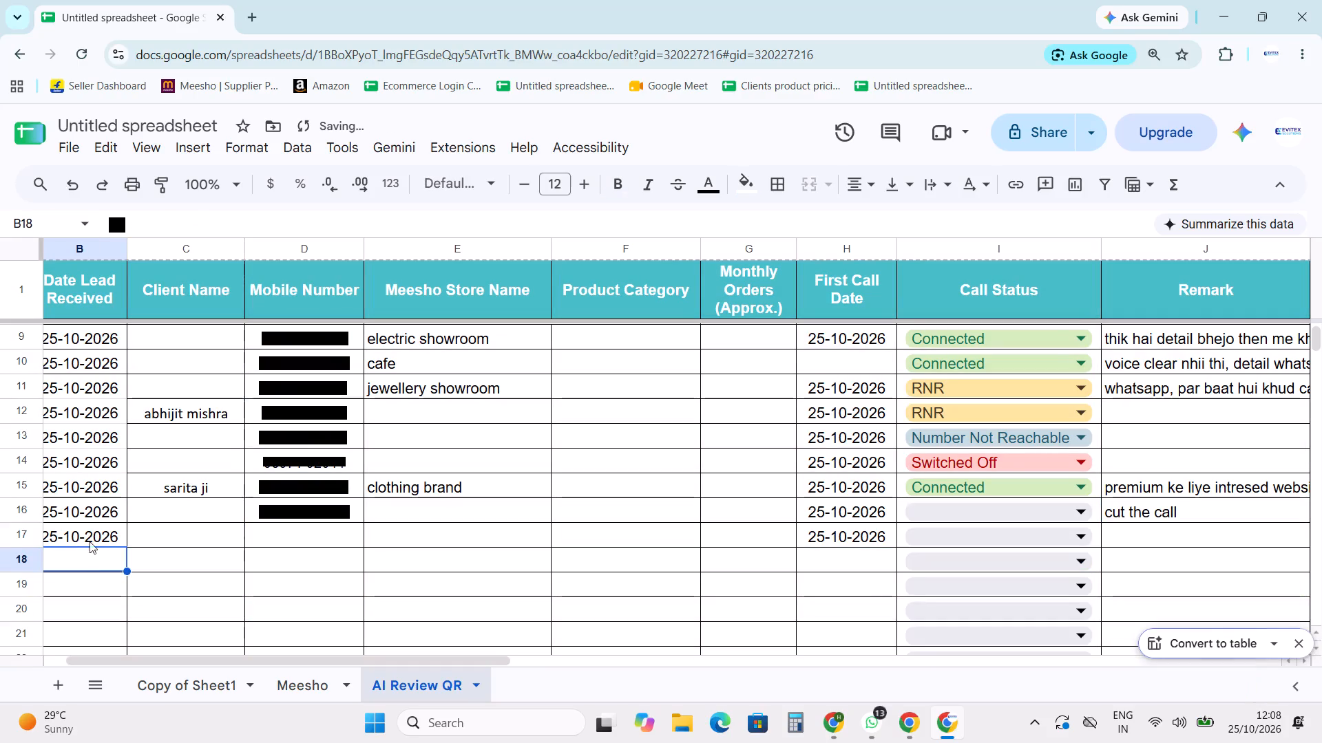
Copy the lead received date 25-10-2026 from row 17 into the same column of rows 18 to 21.
double_click(88, 535)
left_click(193, 222)
key("ctrl+a")
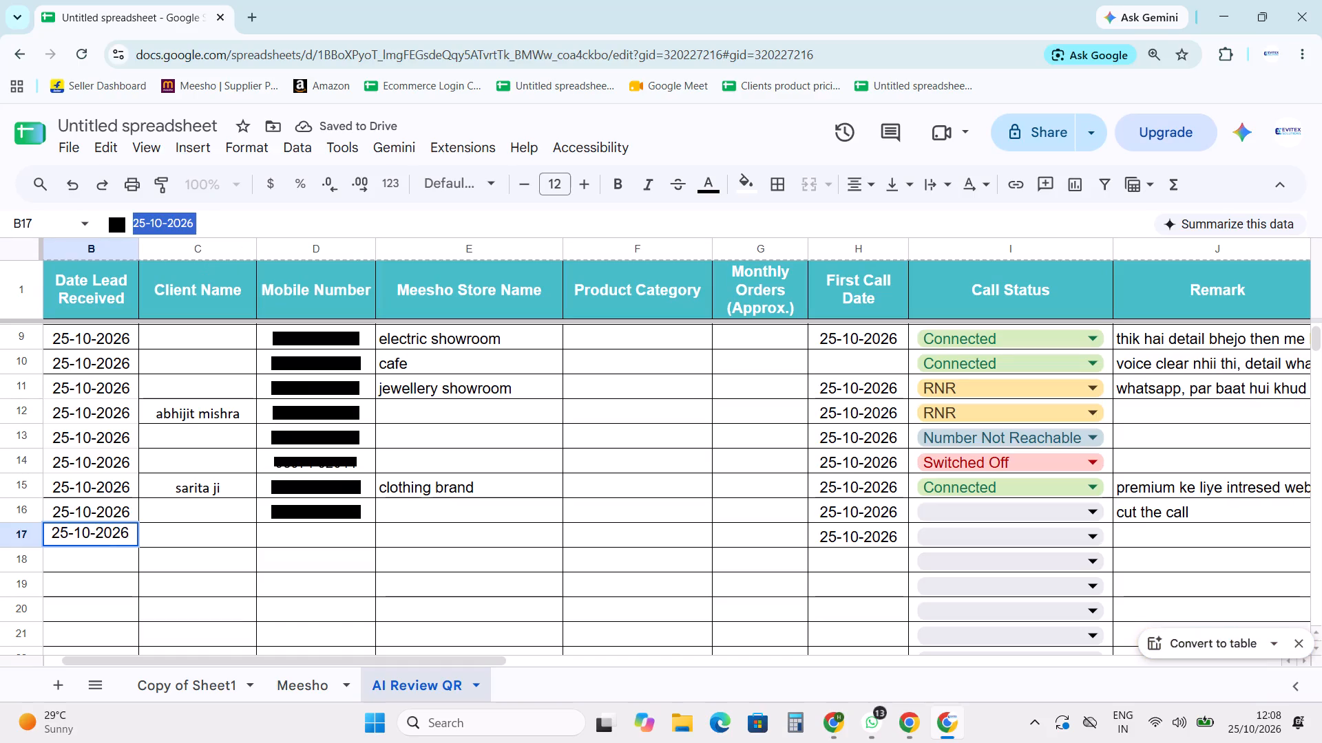
key("ctrl+c")
left_click(76, 564)
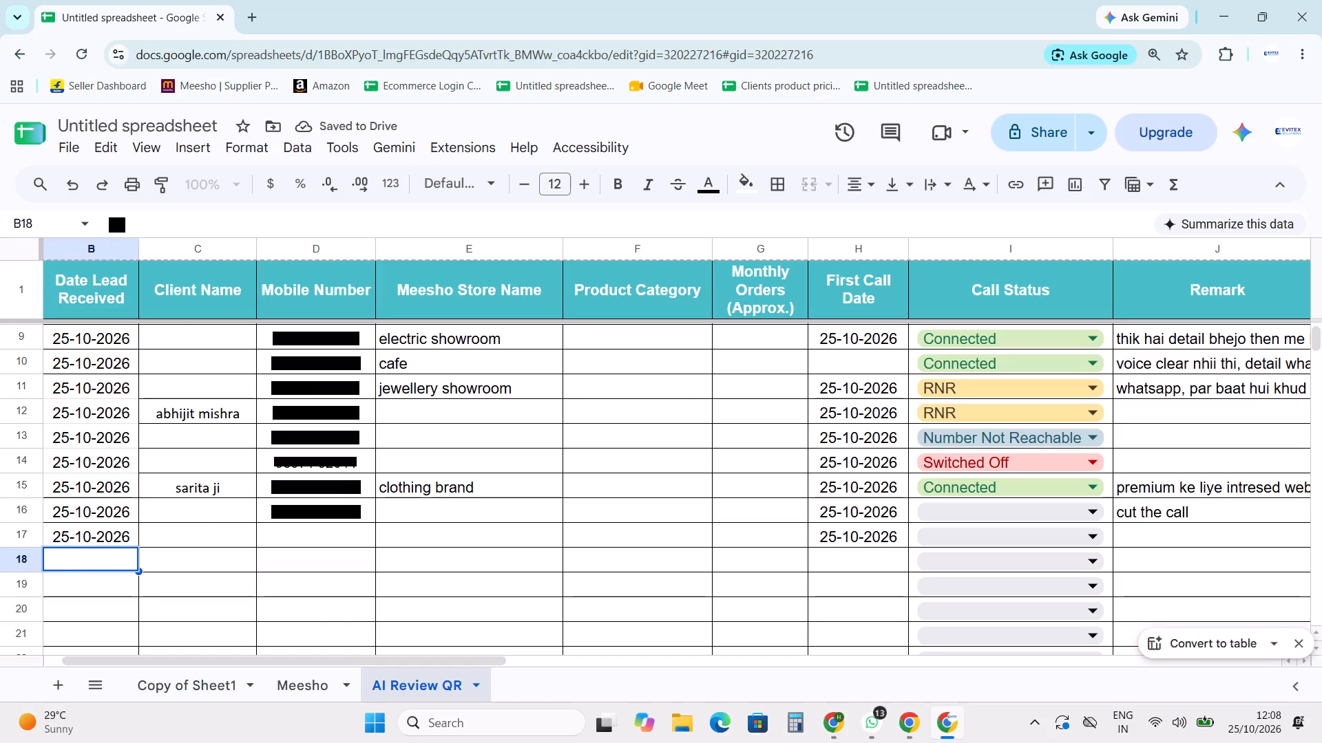
key("ctrl+v")
left_click(77, 579)
key("ctrl+v")
left_click(74, 614)
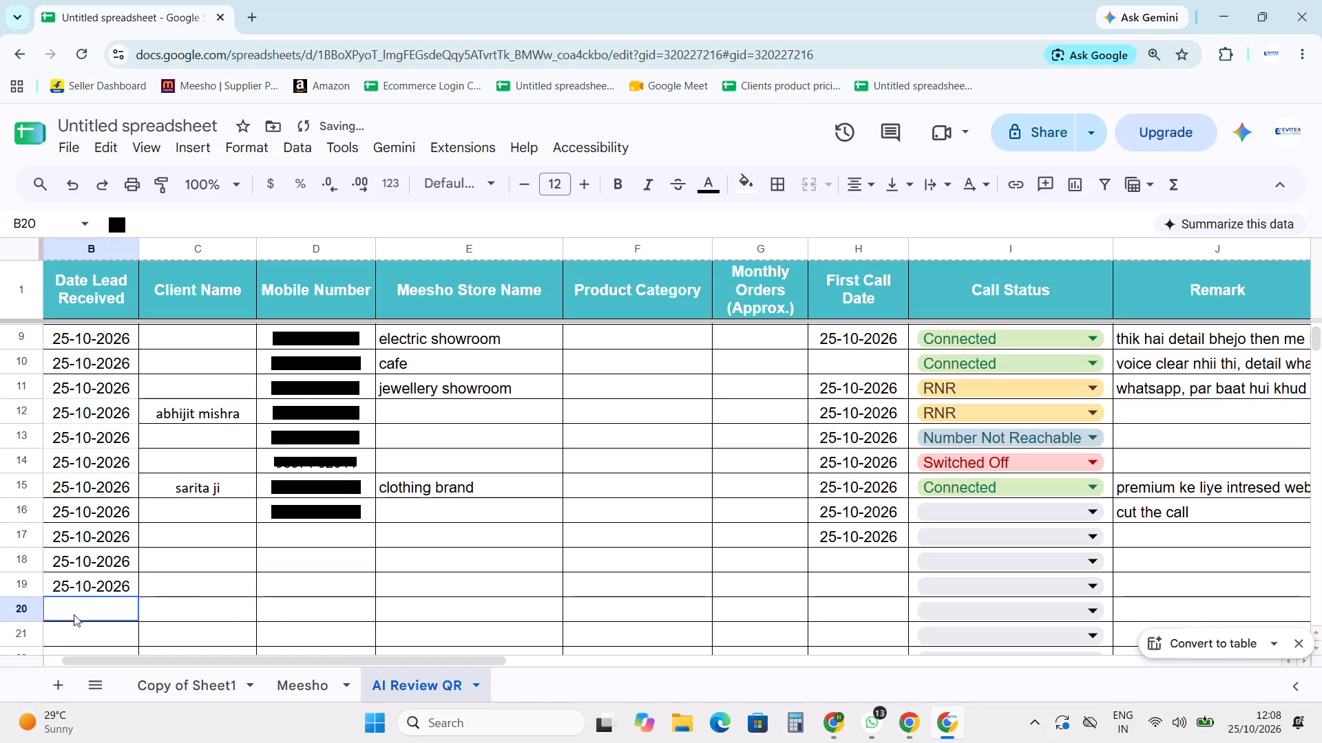
key("ctrl+v")
left_click(81, 625)
key("ctrl+v")
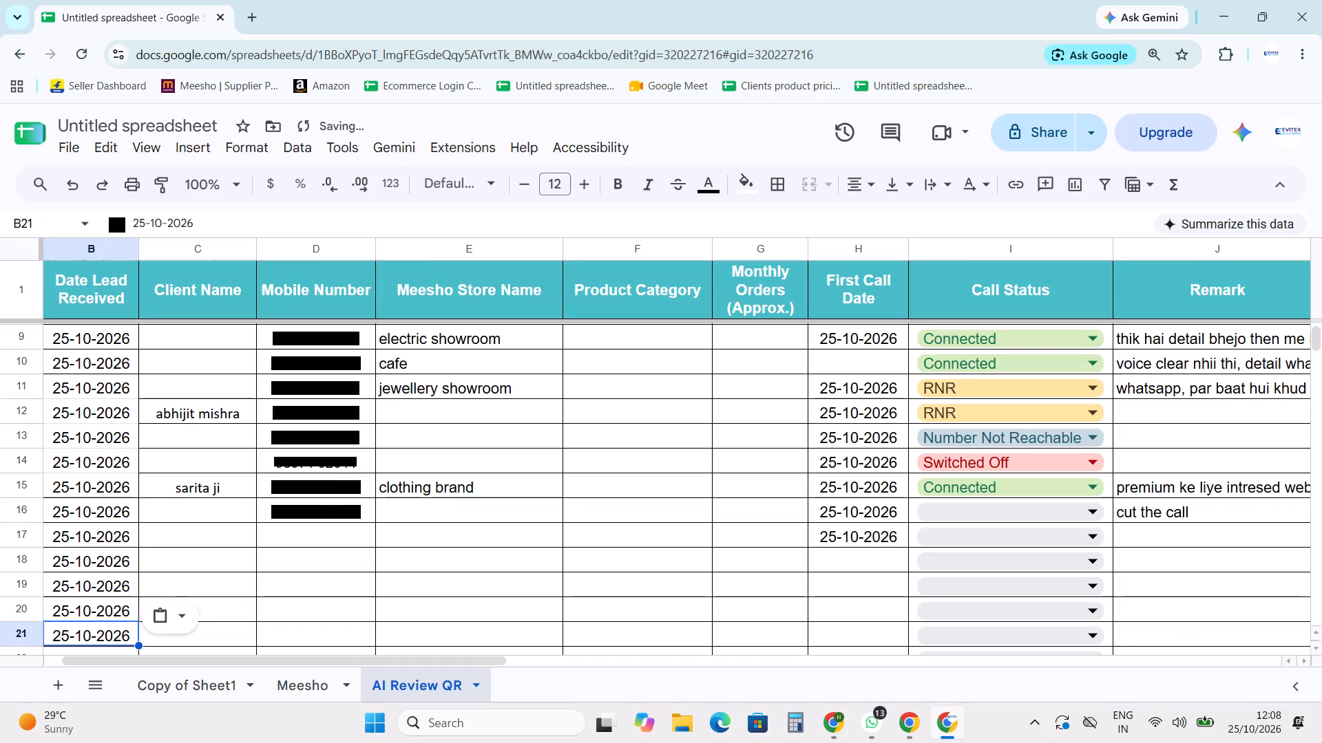
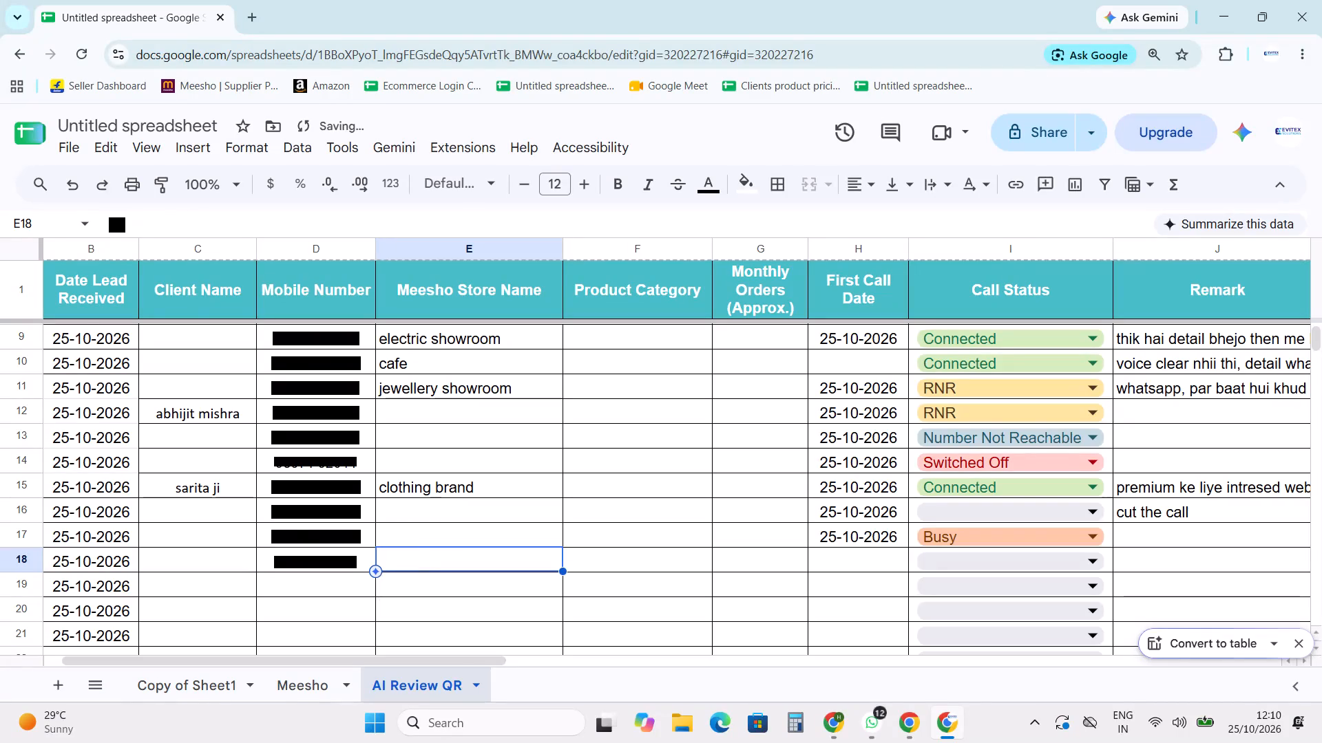
Enter the first call date 25-10-2026 for the row 18 lead.
left_click(851, 560)
type("25")
type("-*10")
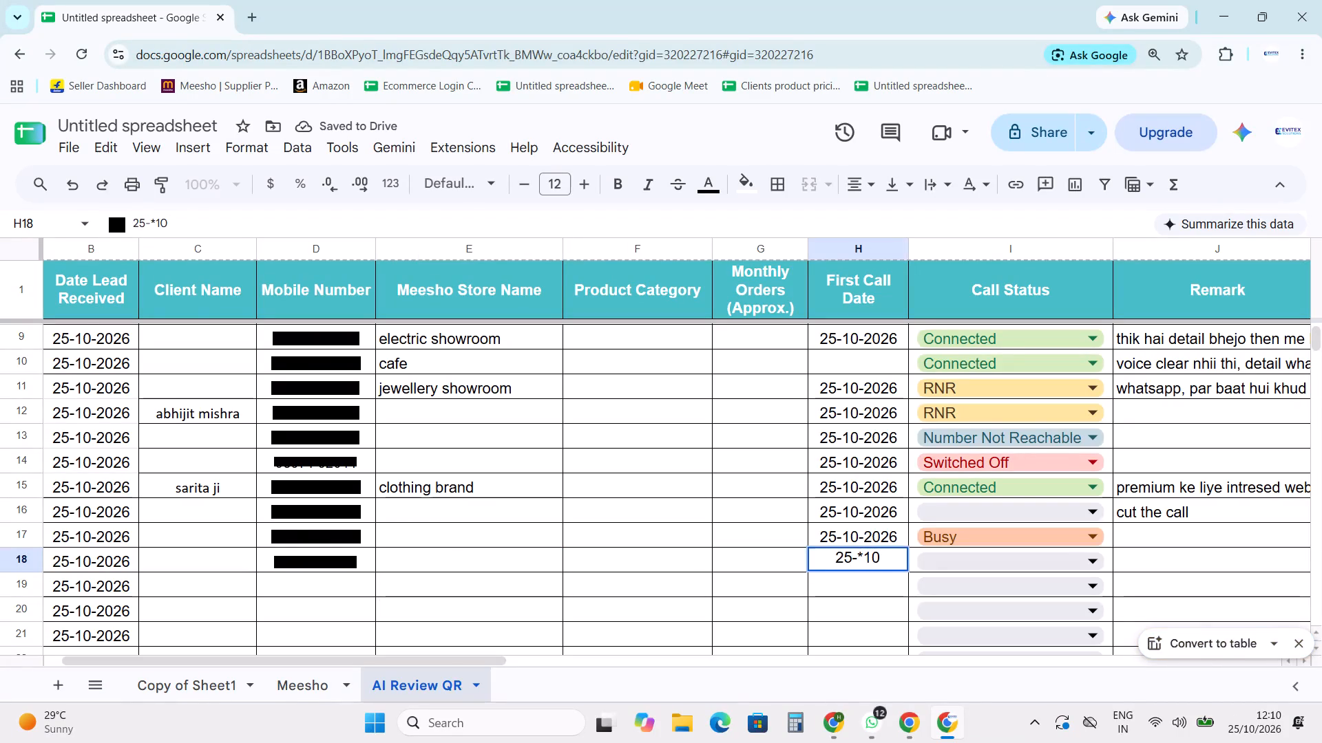
key("BackSpace")
key("BackSpace")
key("BackSpace")
type("10-2026")
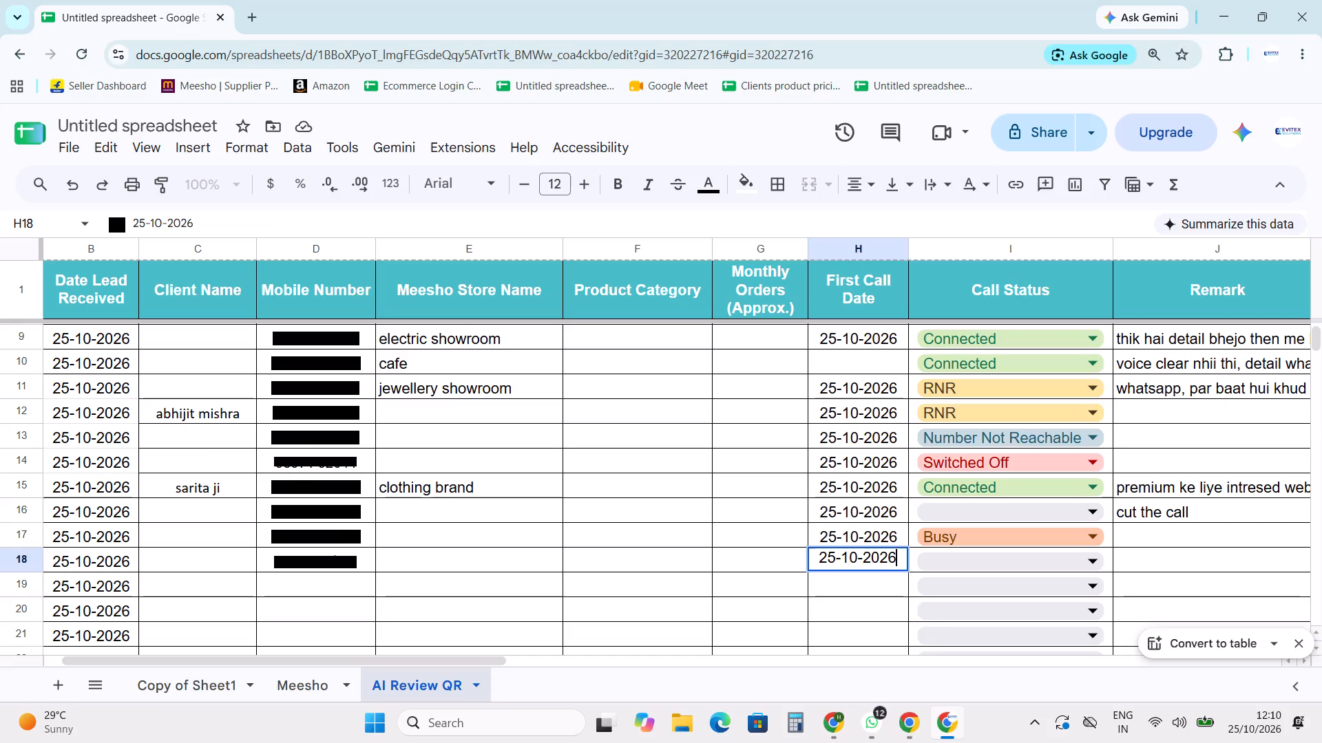
scroll(357, 557, "up", 1)
scroll(432, 519, "down", 1)
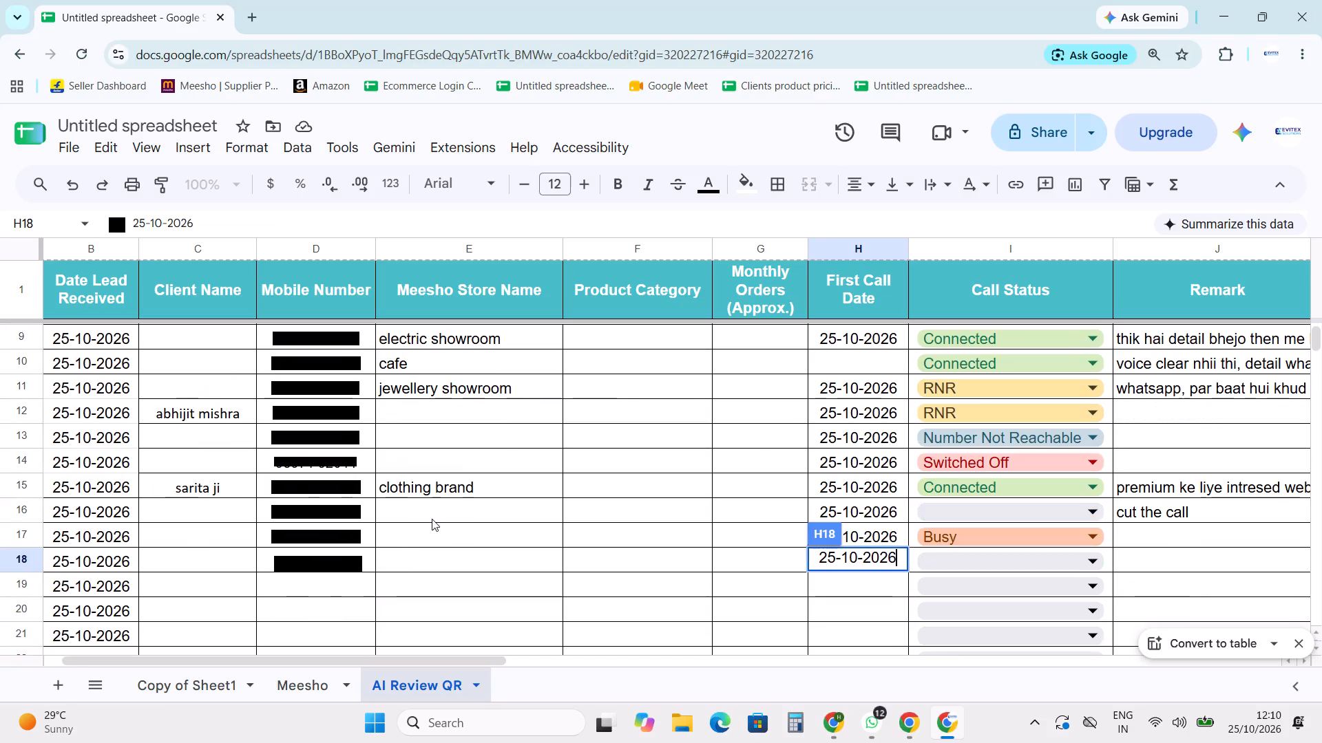
left_click(840, 585)
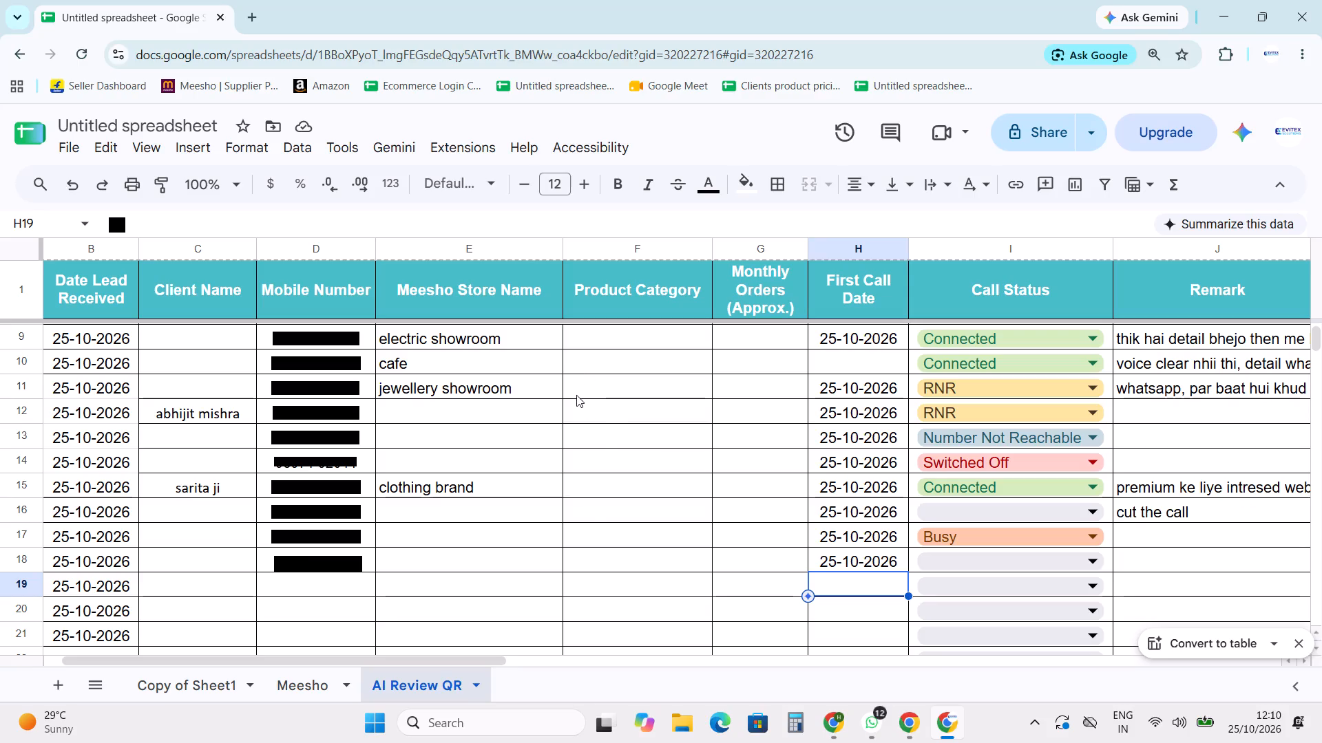
Set the call status of the row 18 lead to RNR.
left_click(512, 556)
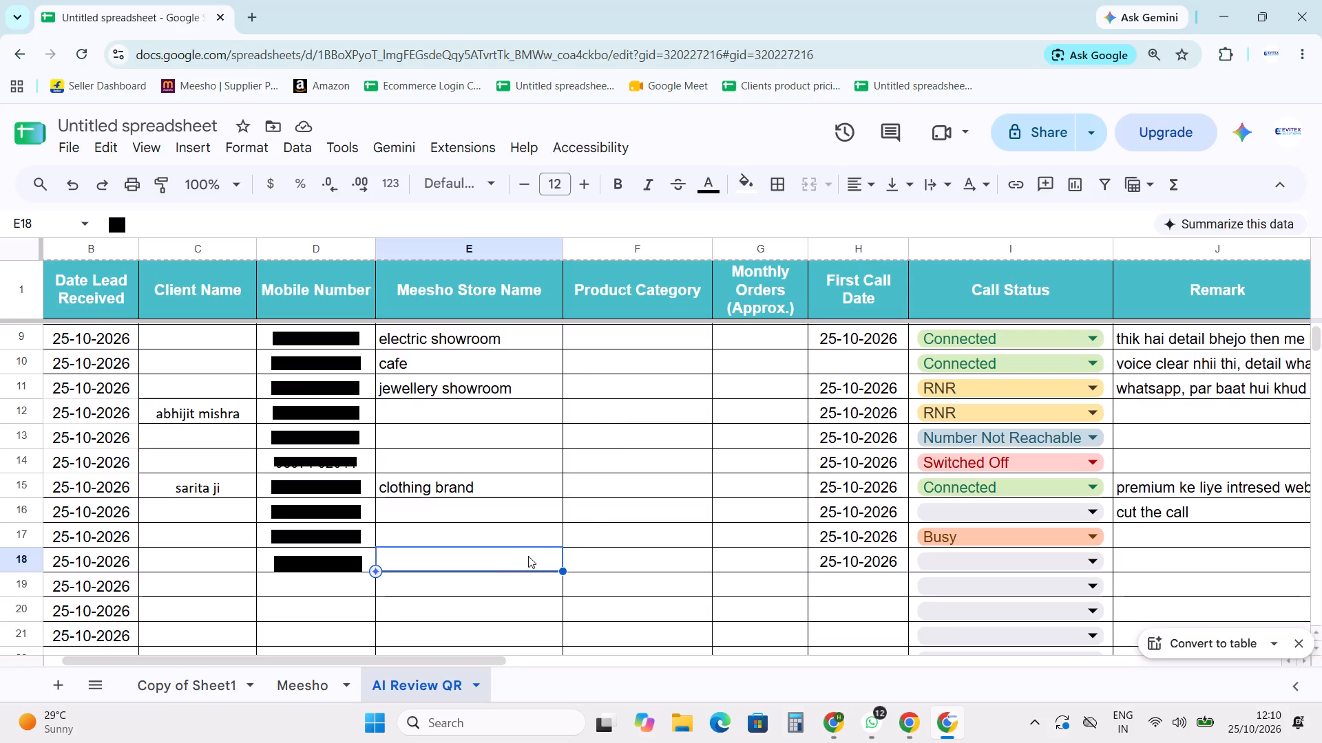
left_click(664, 563)
left_click(790, 557)
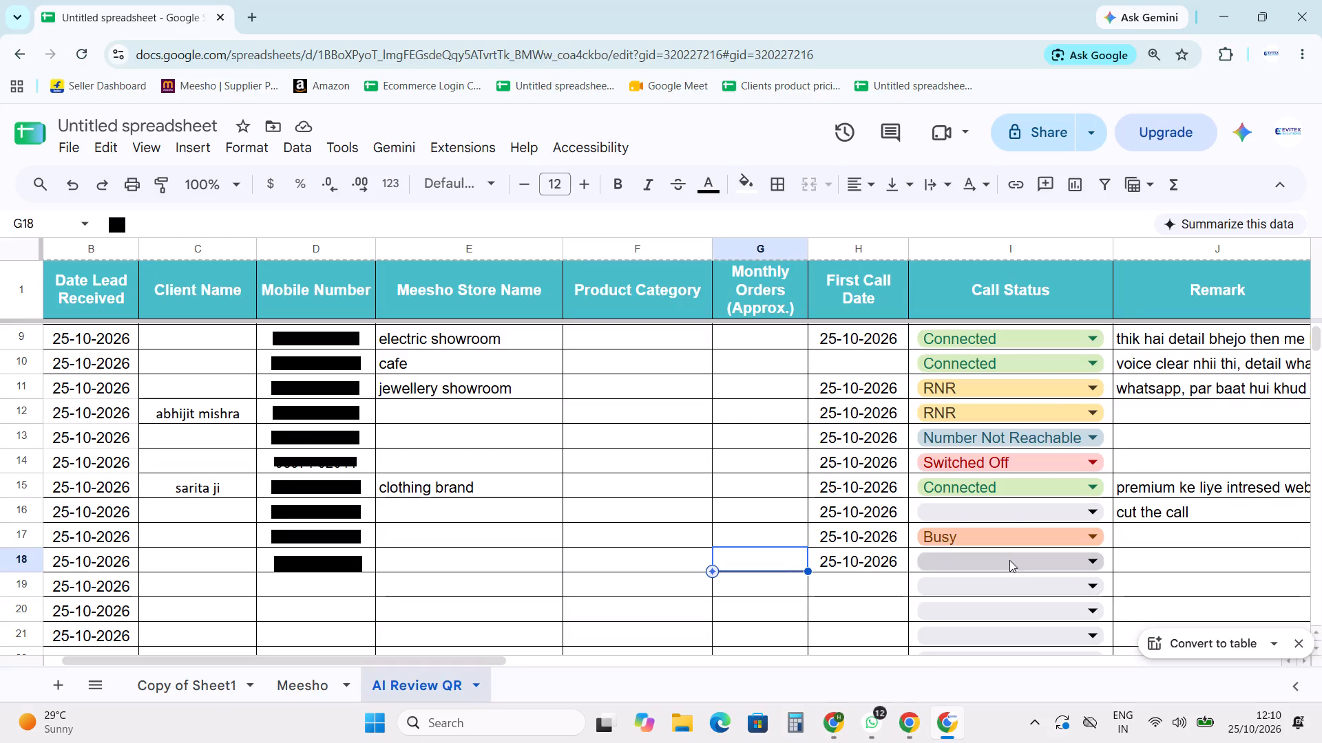
left_click(1009, 560)
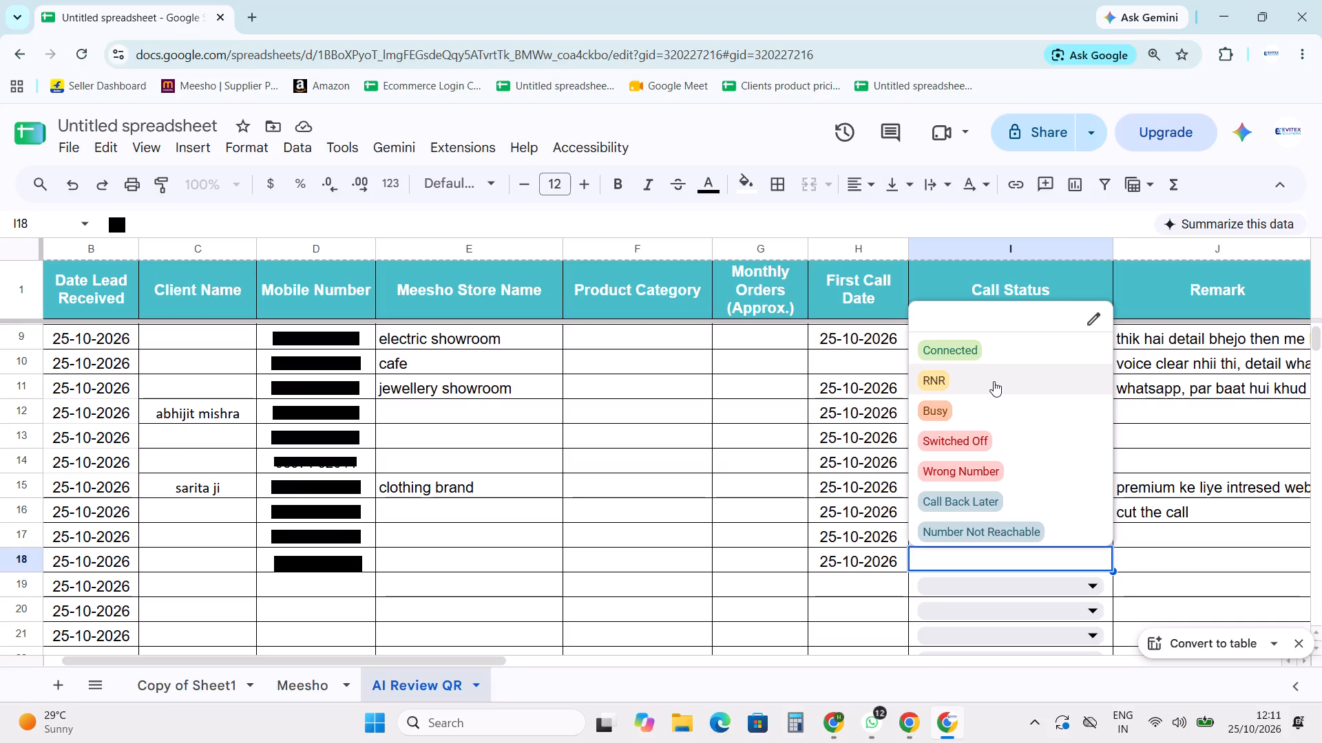
left_click(994, 381)
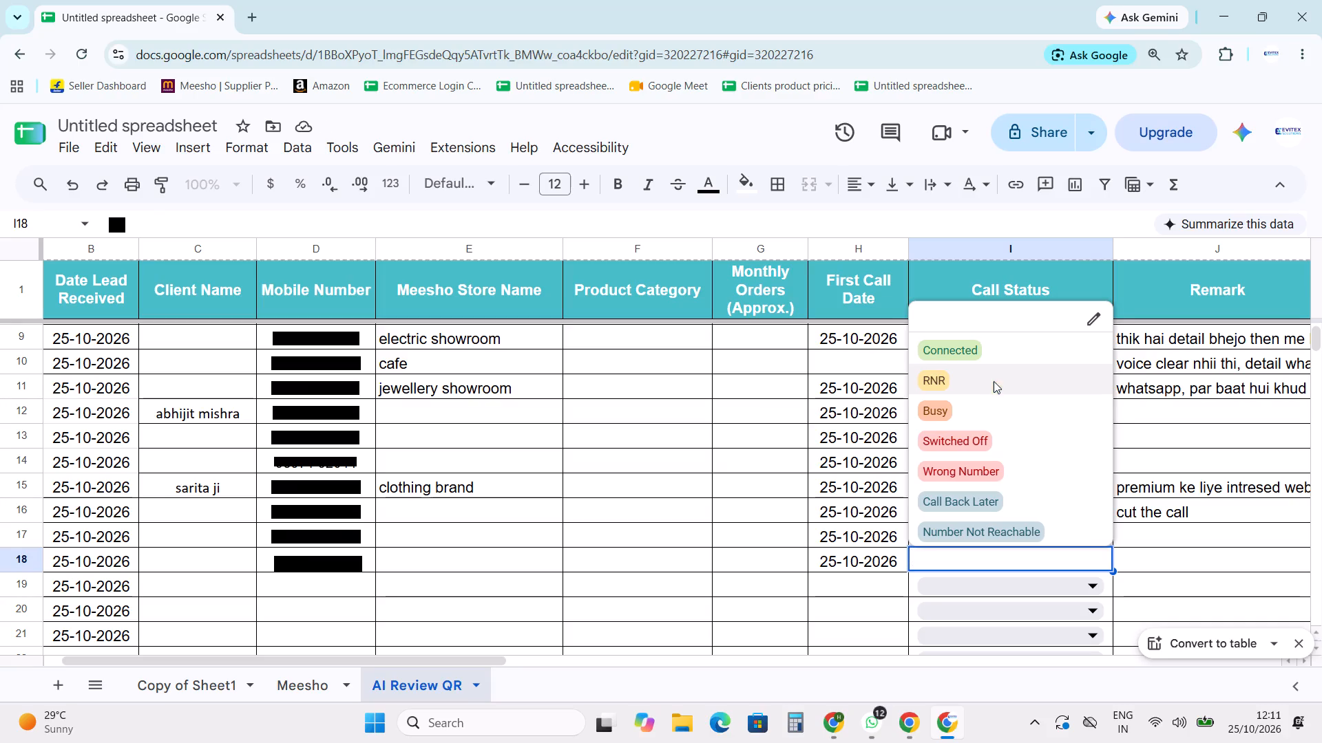
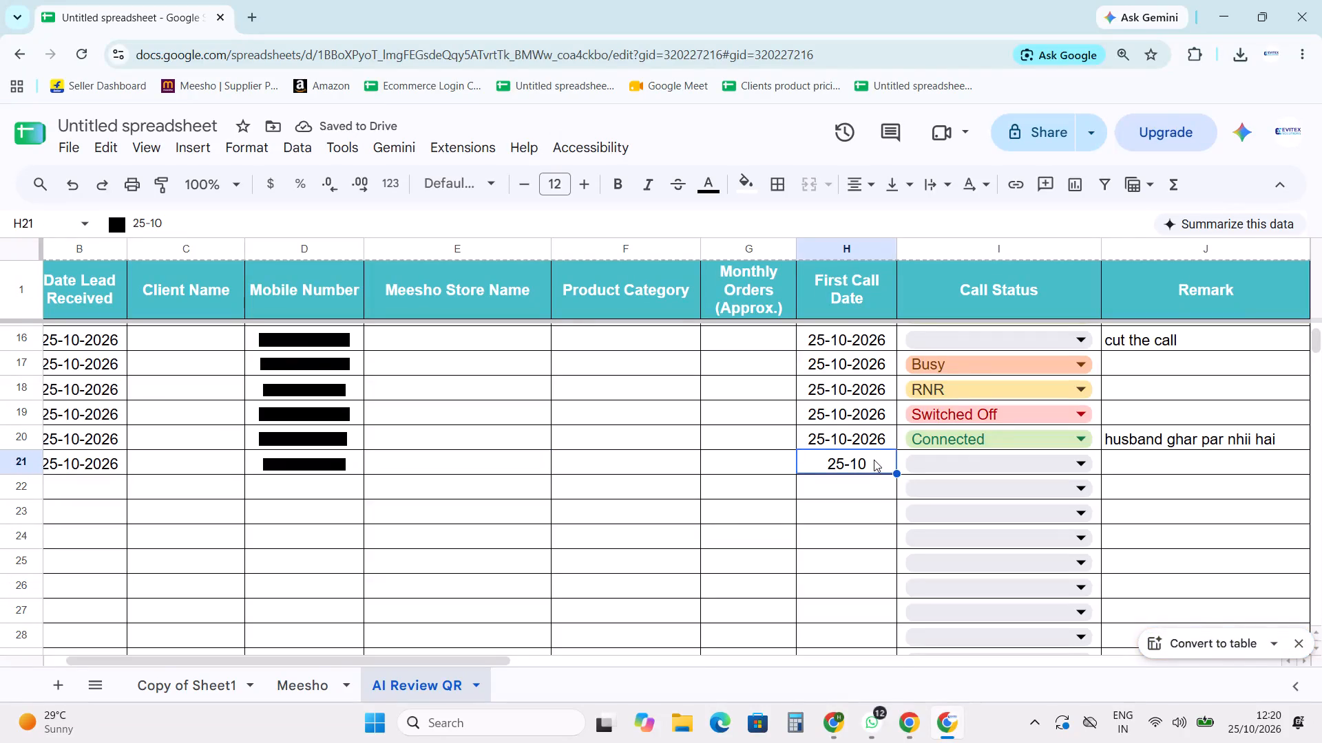
Replace the incomplete first call date of the row 21 lead with 25-10-2026.
key("minus")
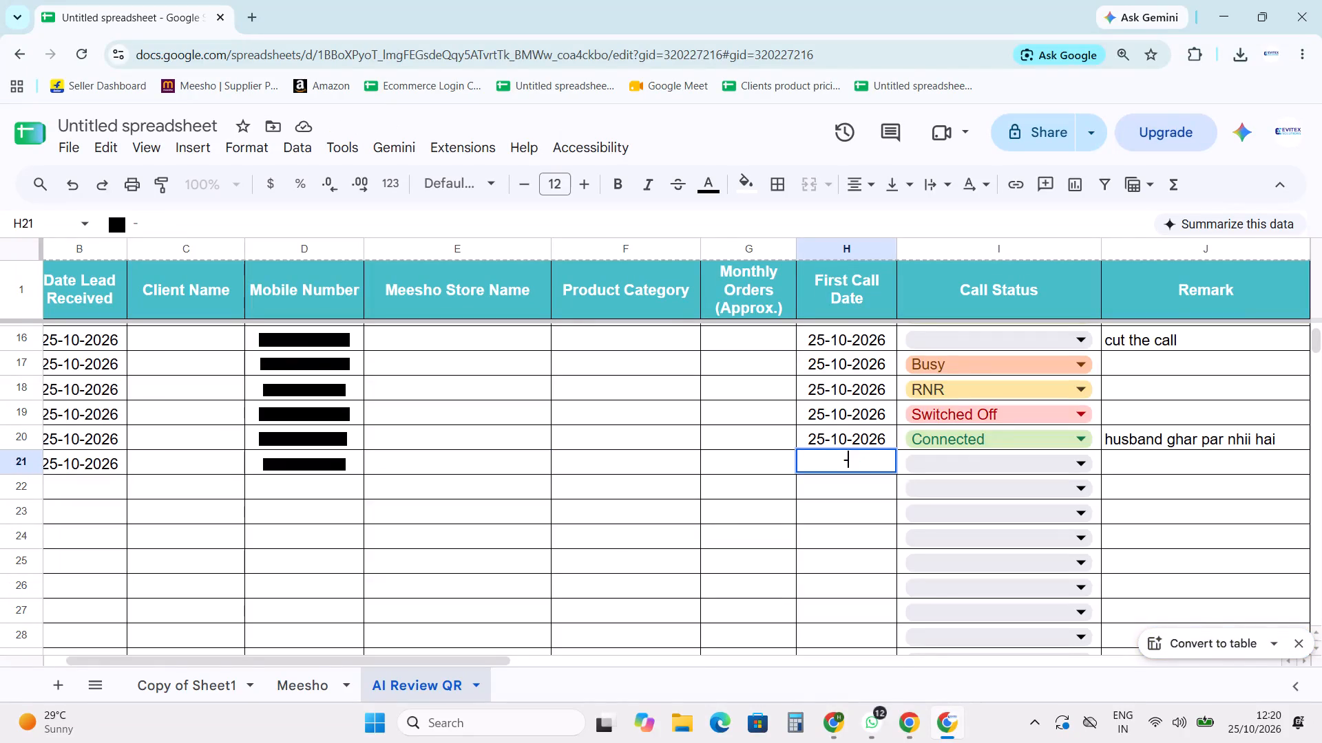
key("BackSpace")
key("BackSpace")
type("25")
type("-10-2")
type("026")
Set the call status of the row 21 lead to Connected.
left_click(964, 460)
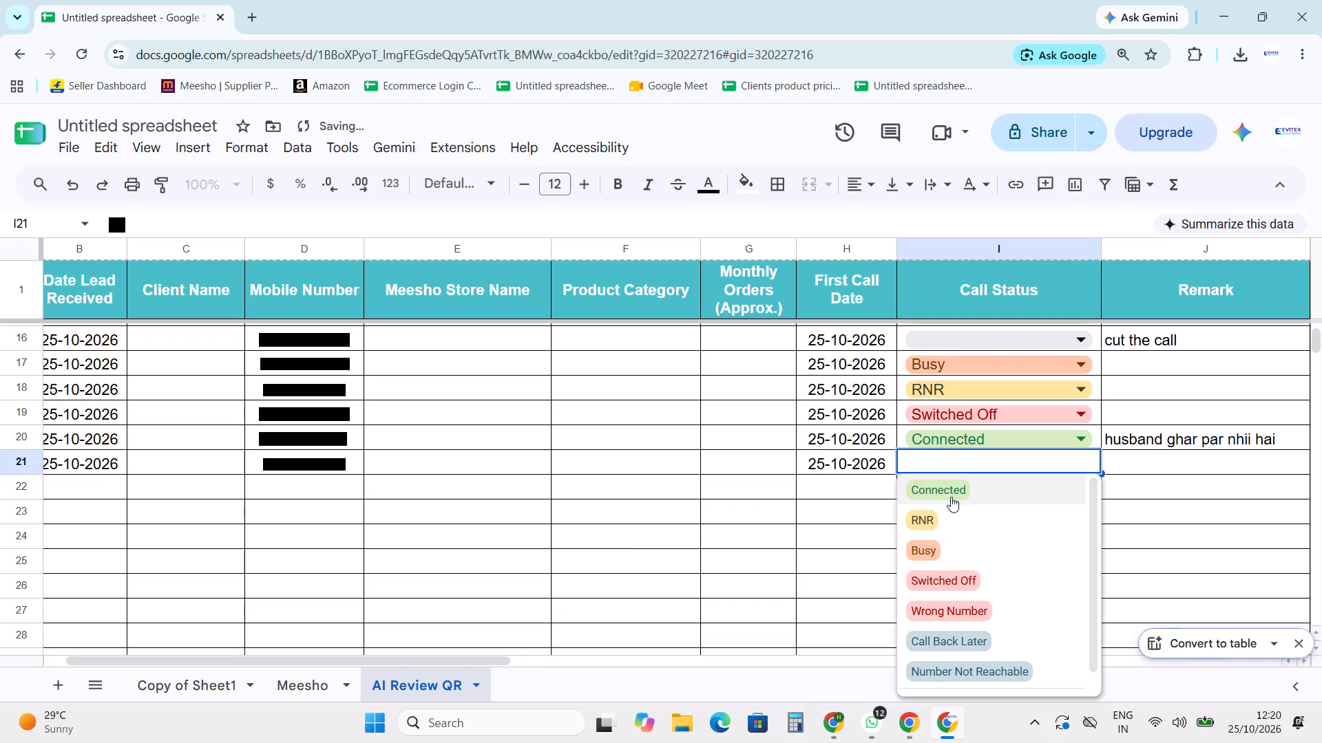
left_click(951, 497)
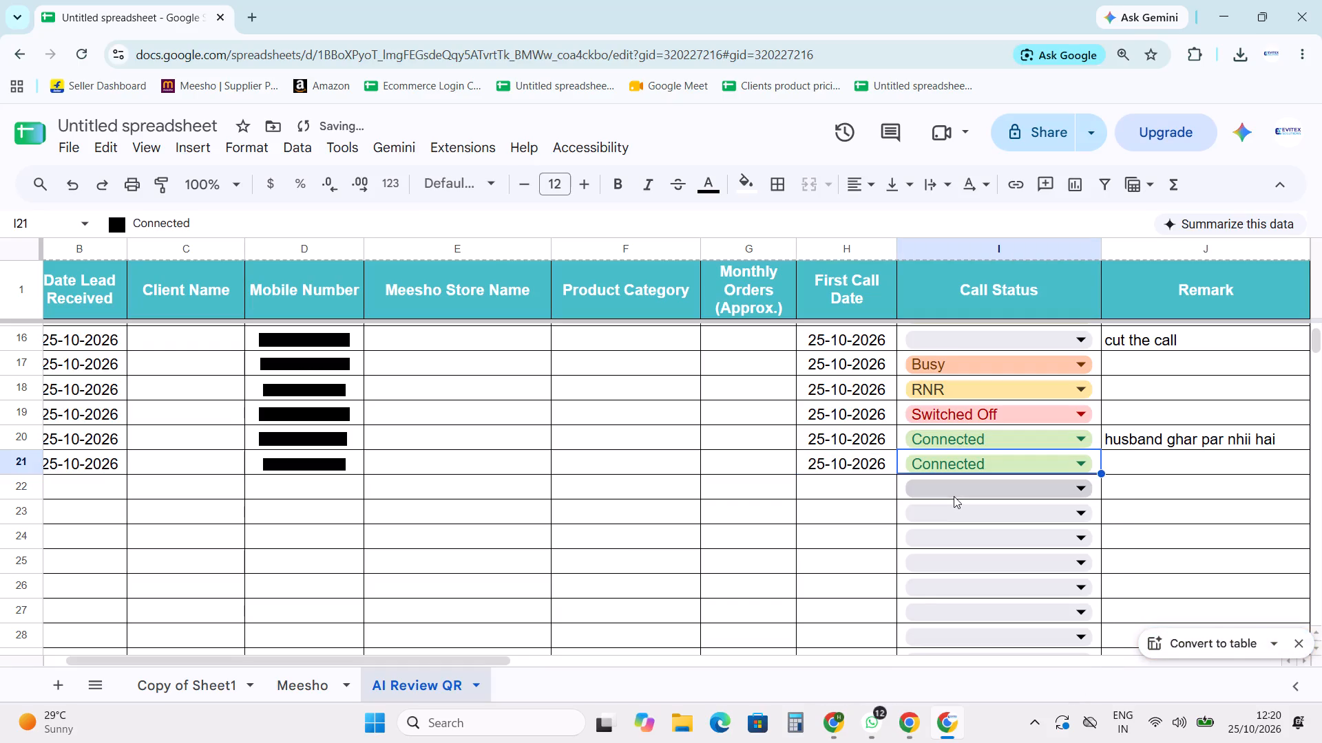
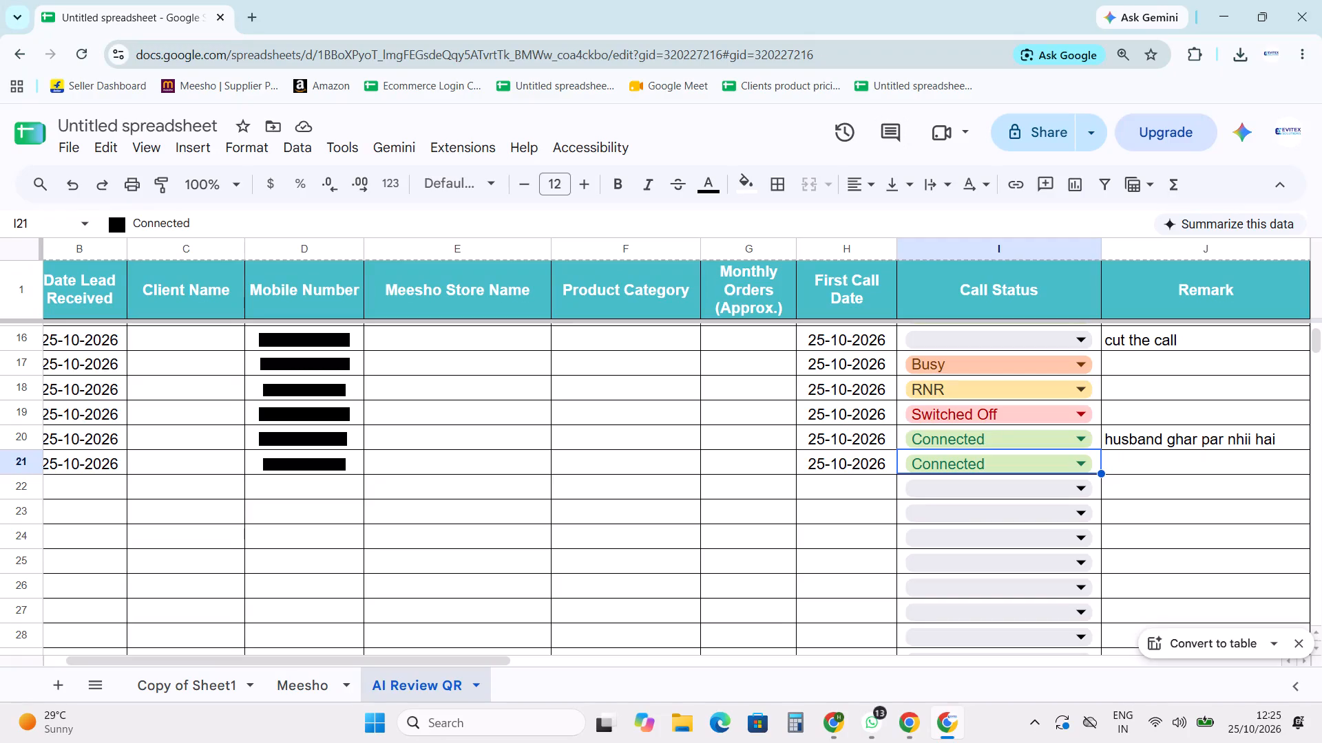
Enter "furniture shop" as the Meesho store name of the row 21 lead.
left_click(434, 465)
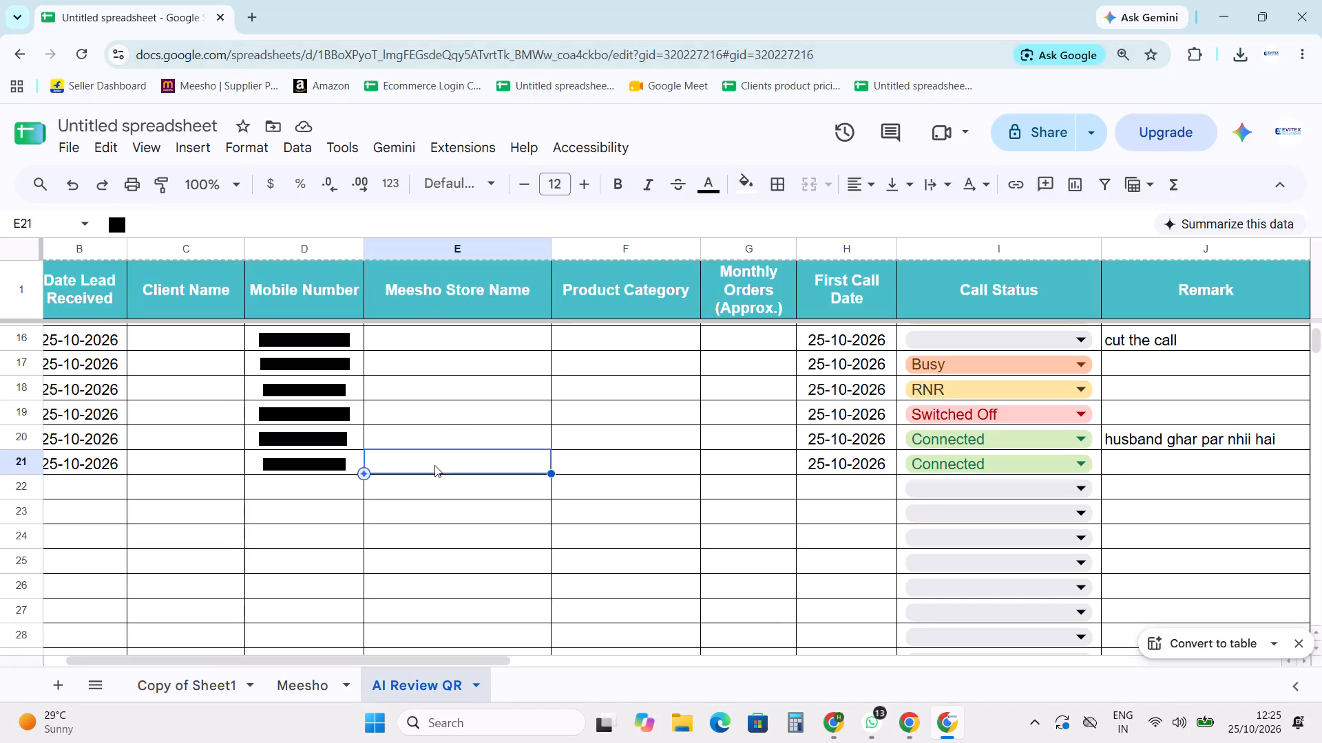
type("furn")
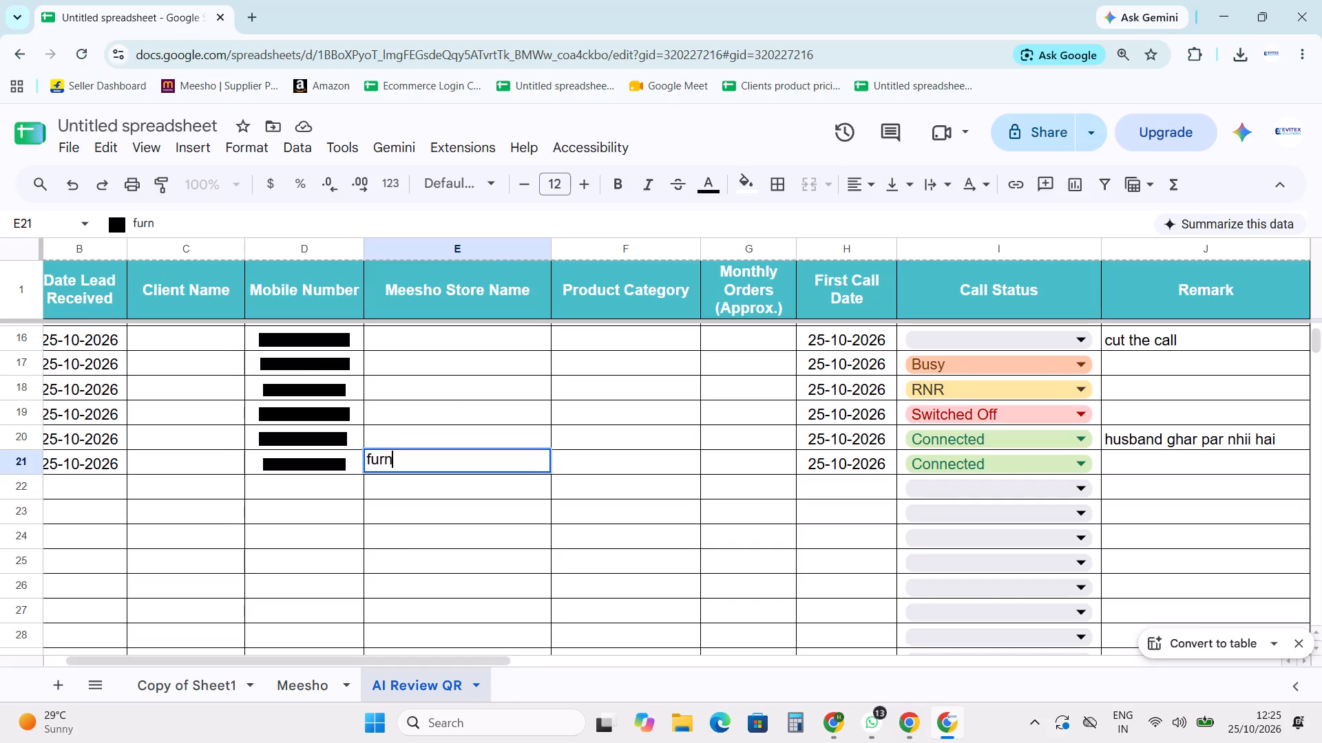
type("iture shop")
Enter the remark "detail mangi hai, review ka reply bhi chahiye use" for the row 21 lead.
left_click(1160, 467)
type("detail mangi hai")
key("space")
key("BackSpace")
type(", review ka reply")
key("space")
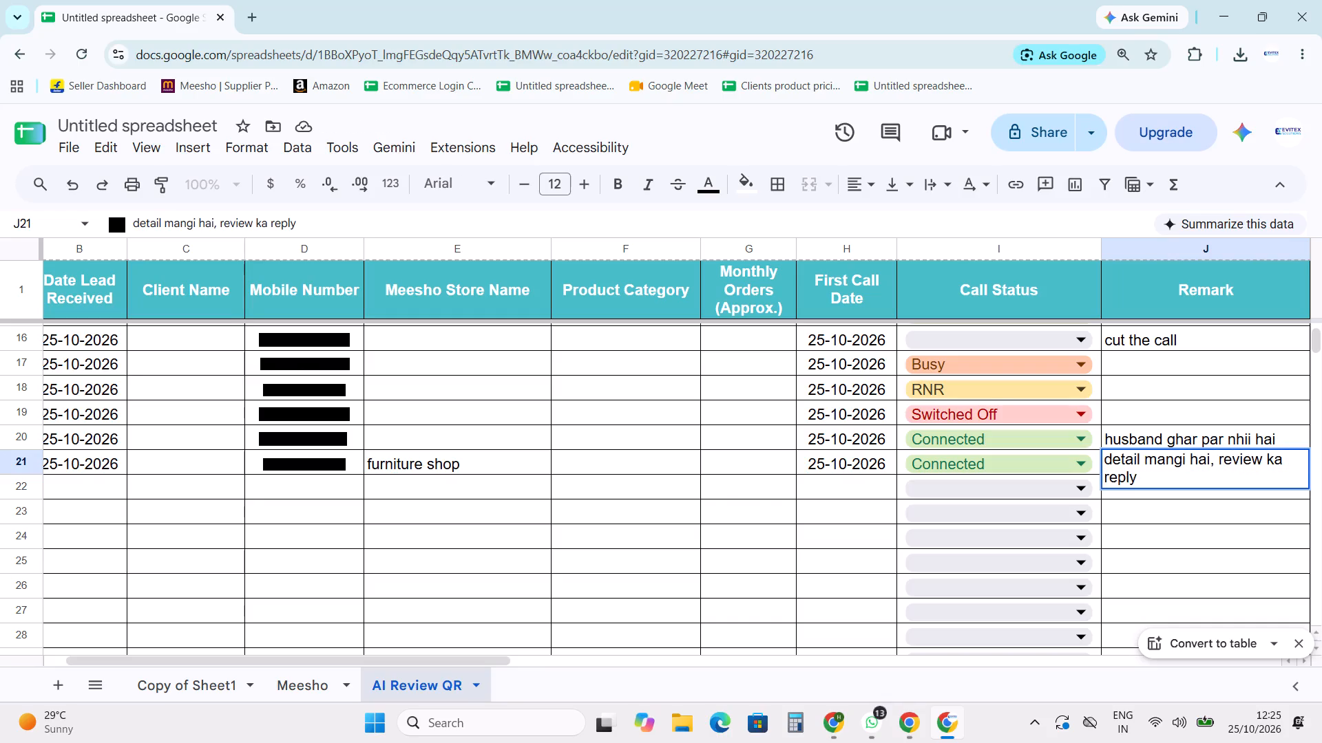
type("bhi chahiye")
key("space")
type("use")
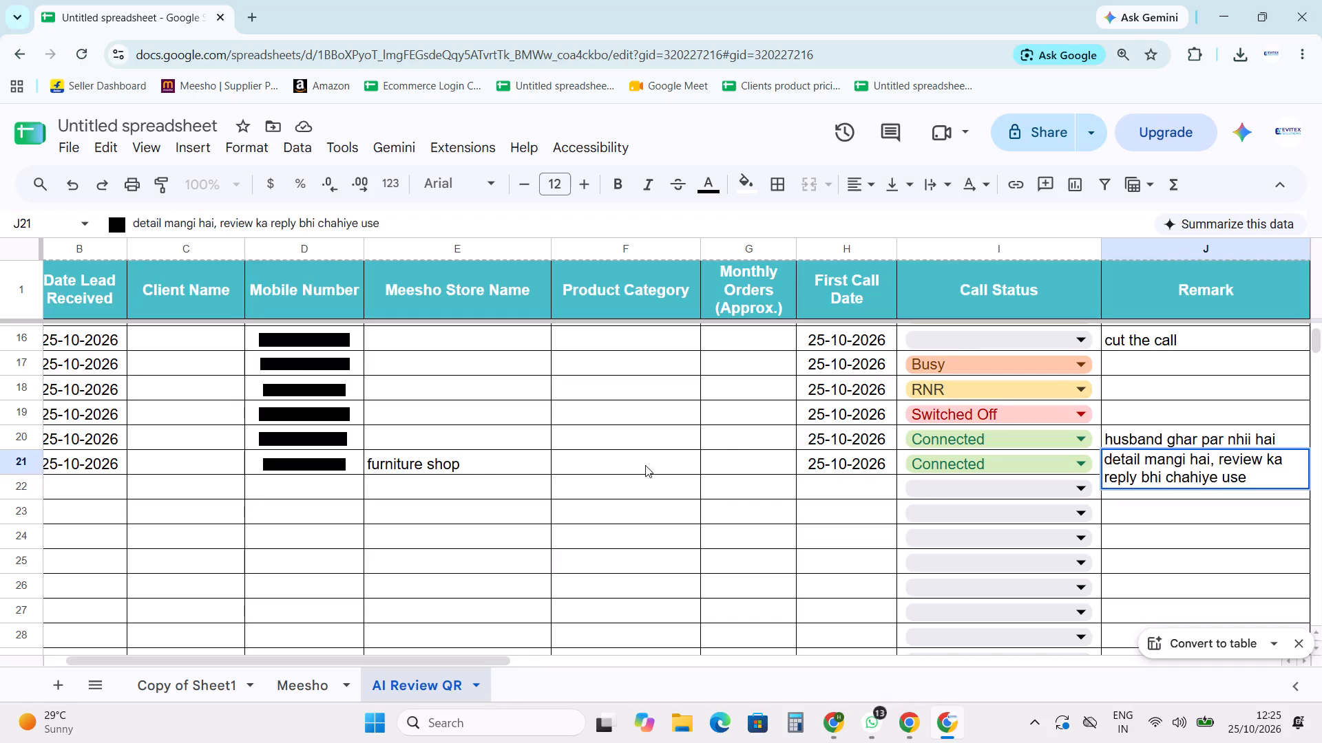
left_click(197, 459)
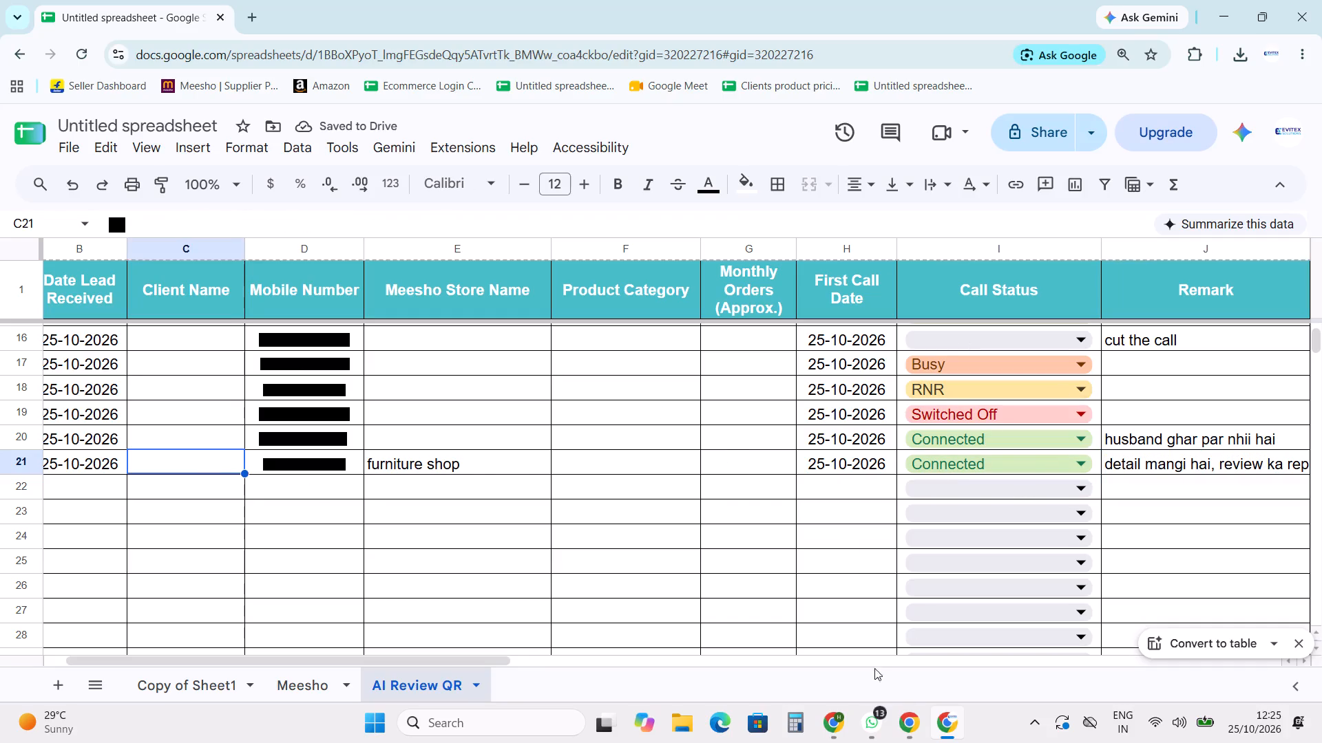
Open the mobile number of the row 21 lead.
double_click(315, 463)
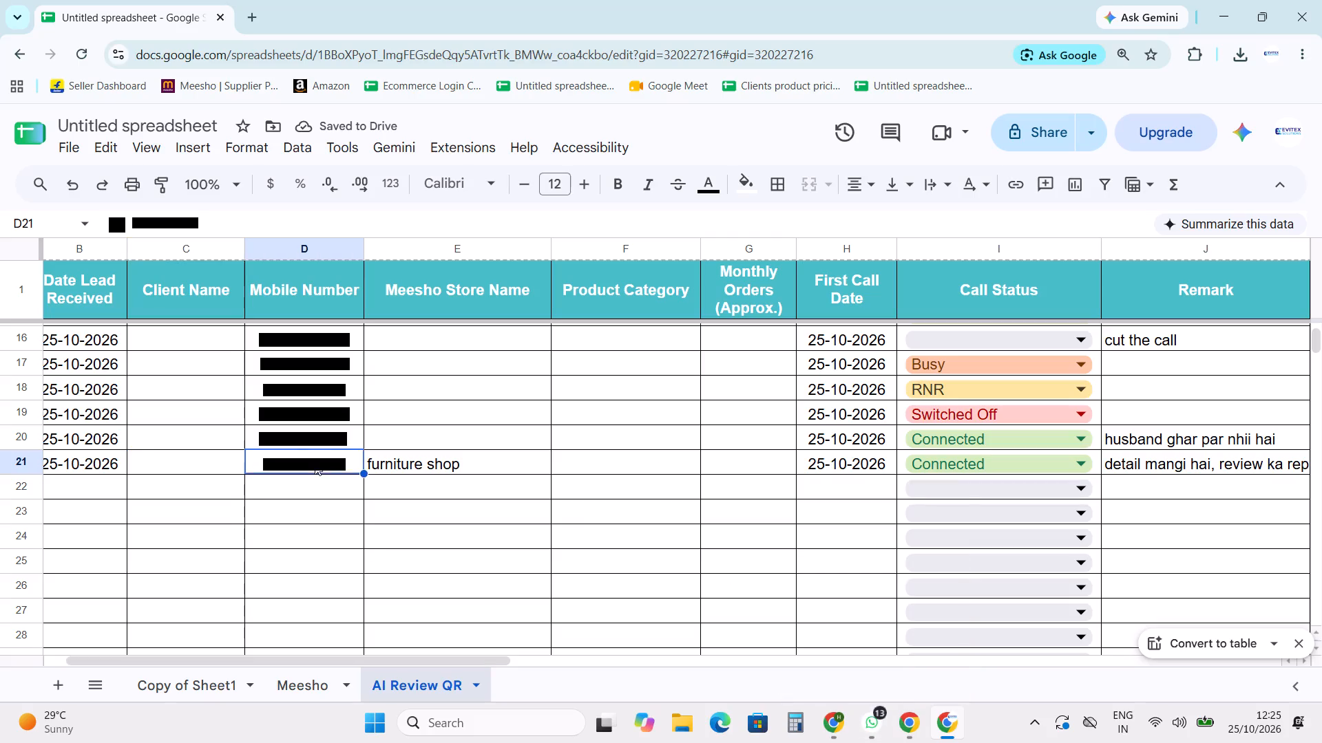
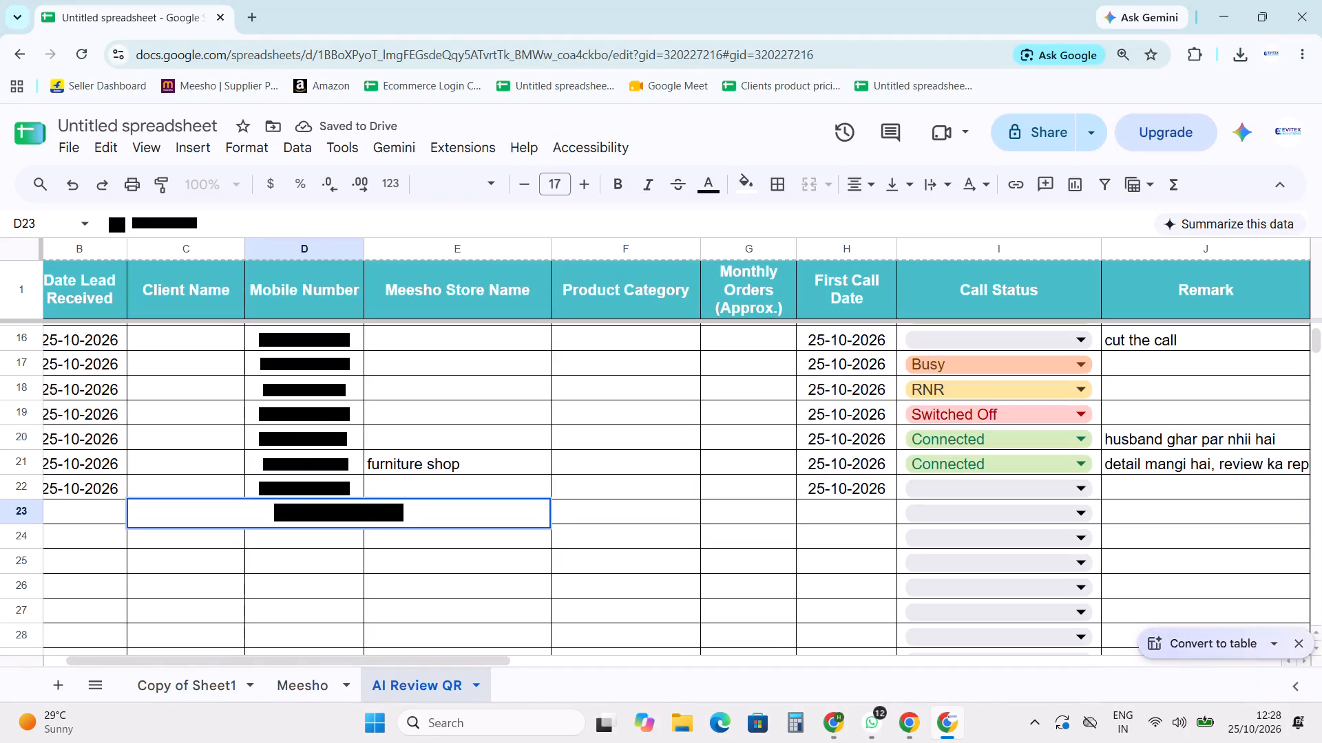
Clear the stray entry from the Mobile Number cell in row 23, leaving that cell empty.
key("BackSpace")
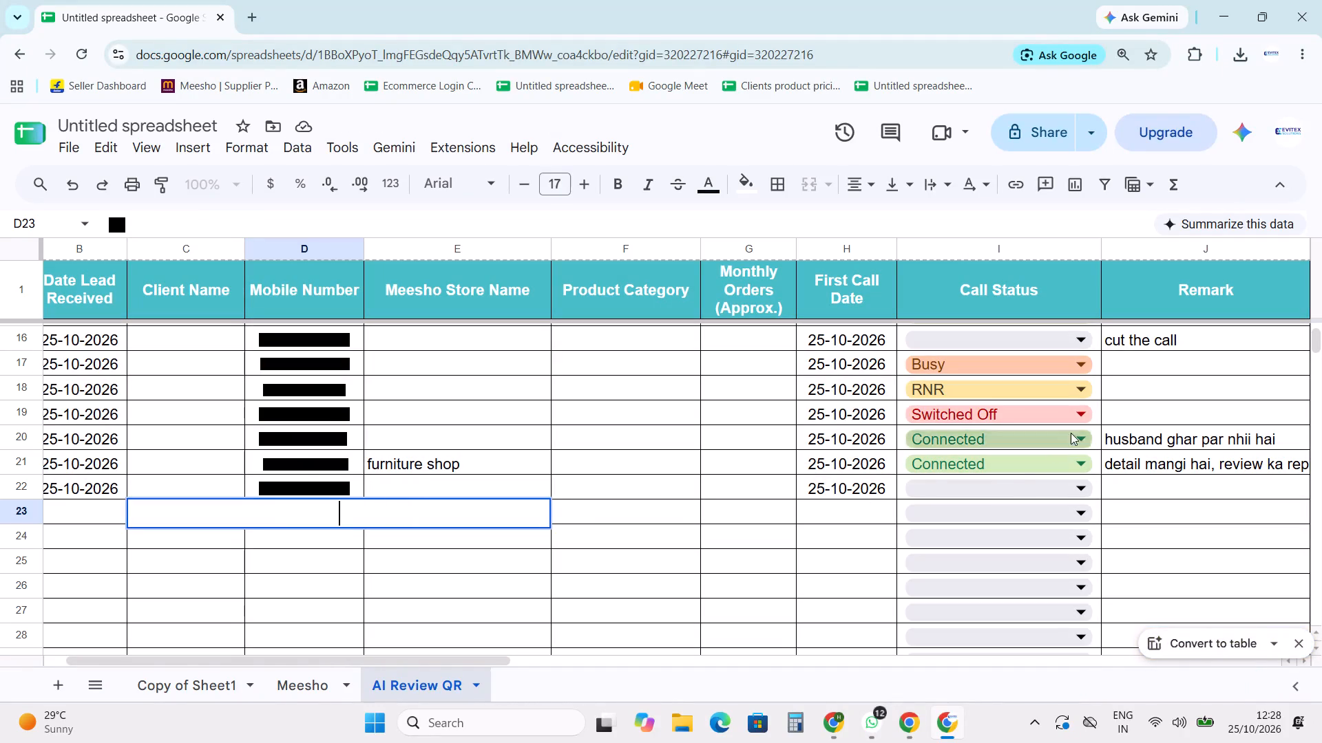
left_click(1144, 391)
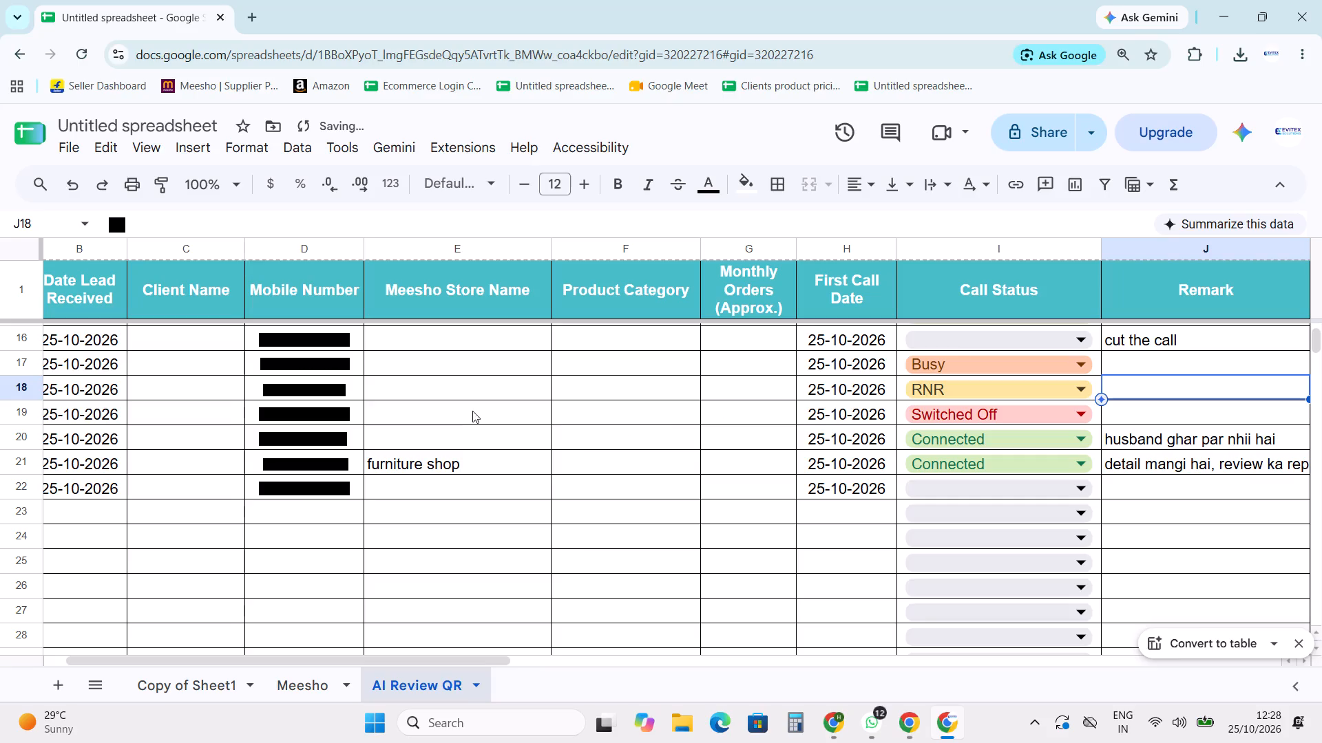
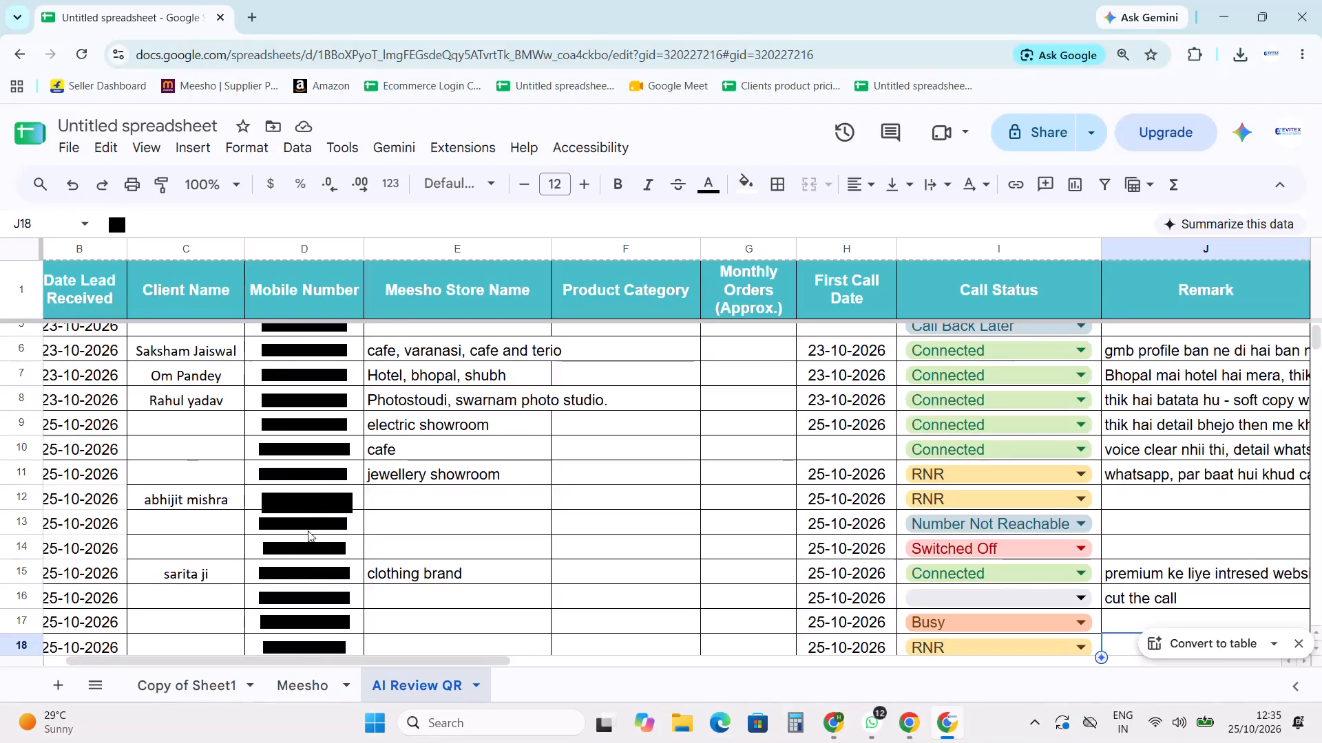
Review the lead rows in the AI Review QR sheet, checking the Mobile Number entries in rows 19 to 22 against the earlier leads.
scroll(311, 528, "up", 5)
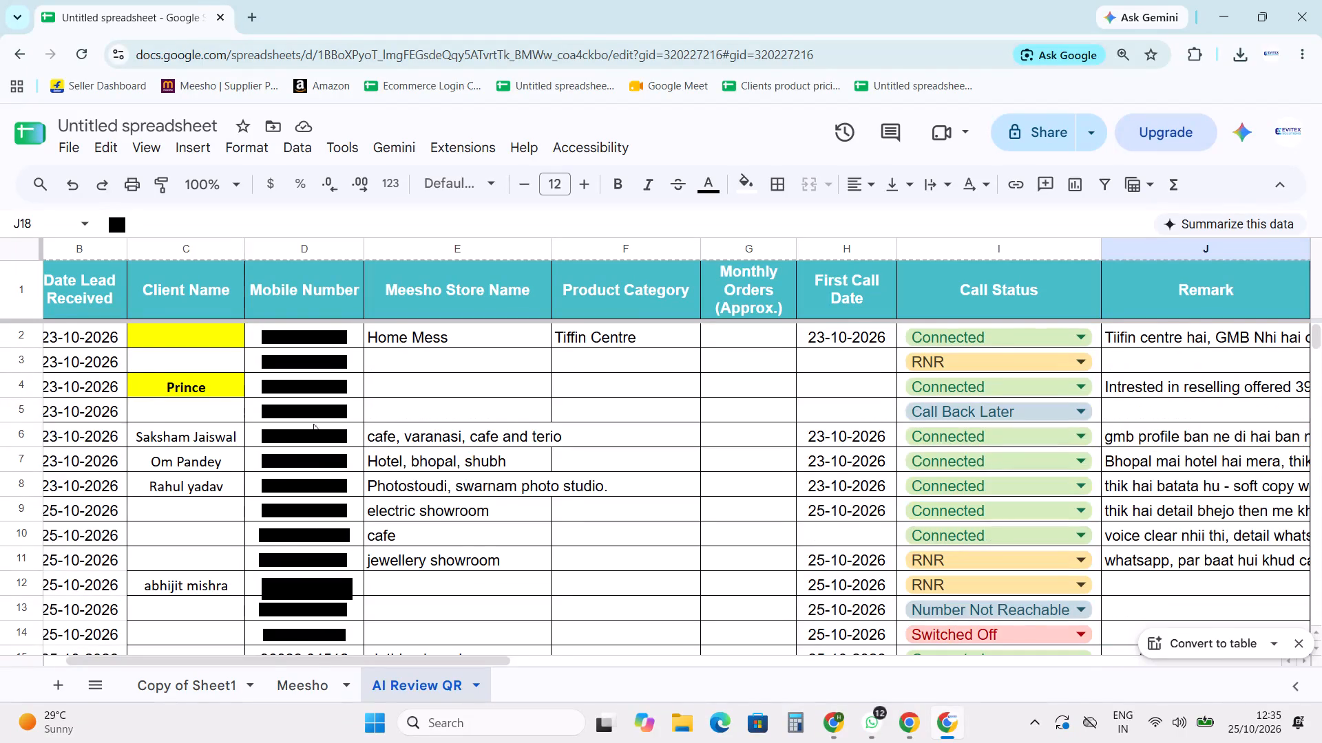
scroll(313, 413, "down", 6)
scroll(315, 460, "up", 2)
left_click(314, 490)
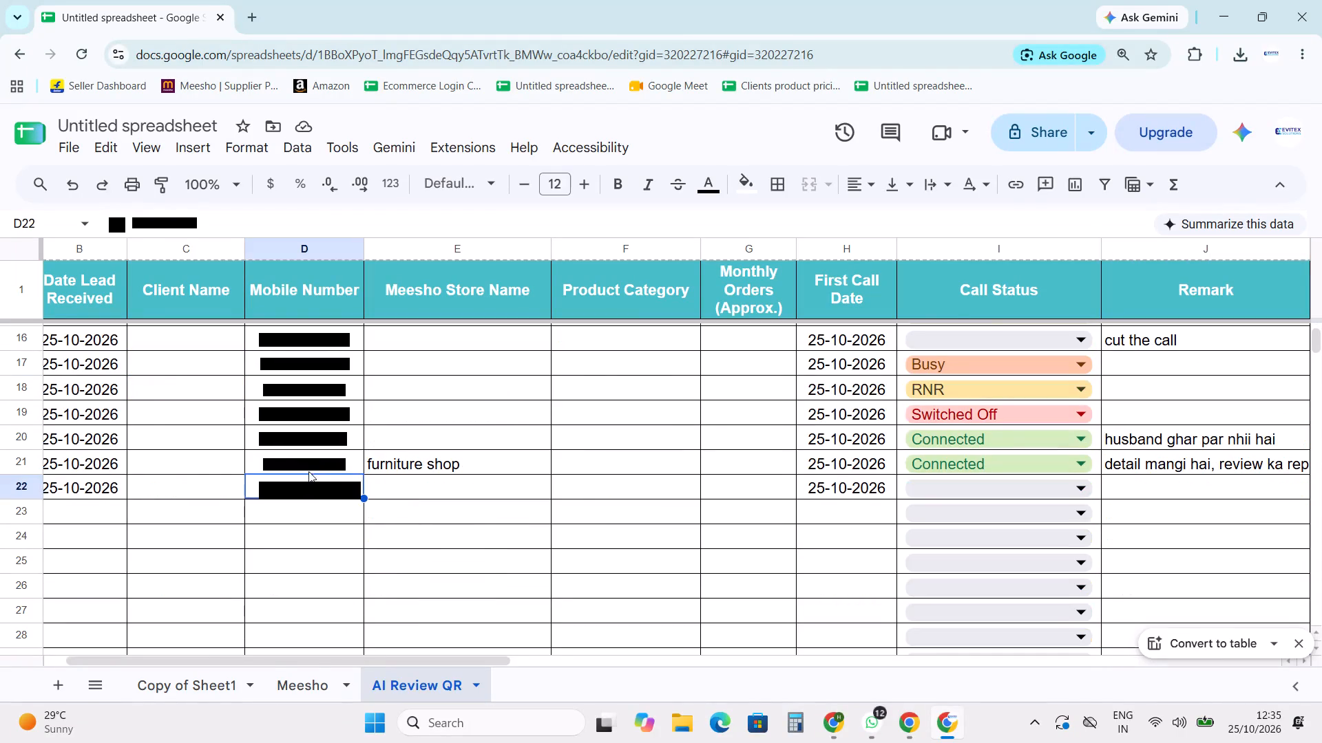
left_click(308, 470)
left_click(306, 445)
left_click(311, 413)
scroll(514, 521, "up", 2)
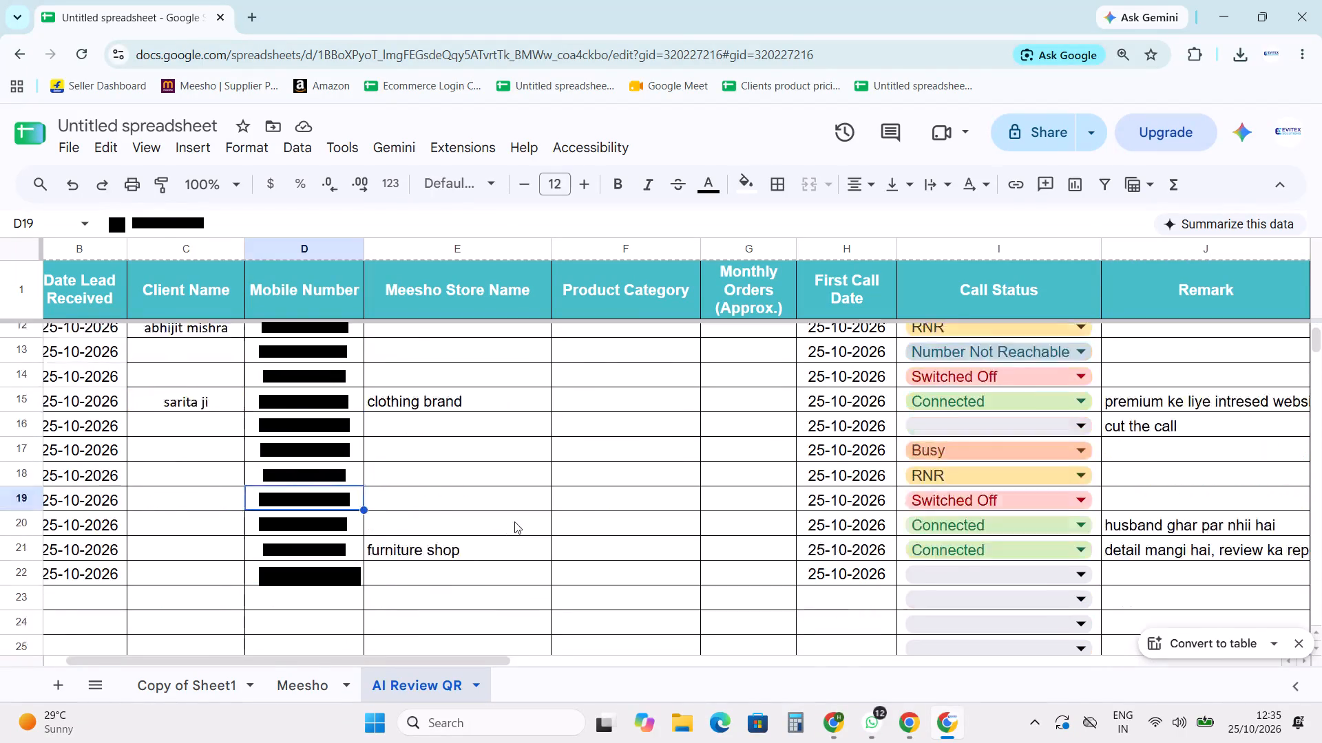
scroll(514, 521, "up", 5)
scroll(624, 546, "down", 2)
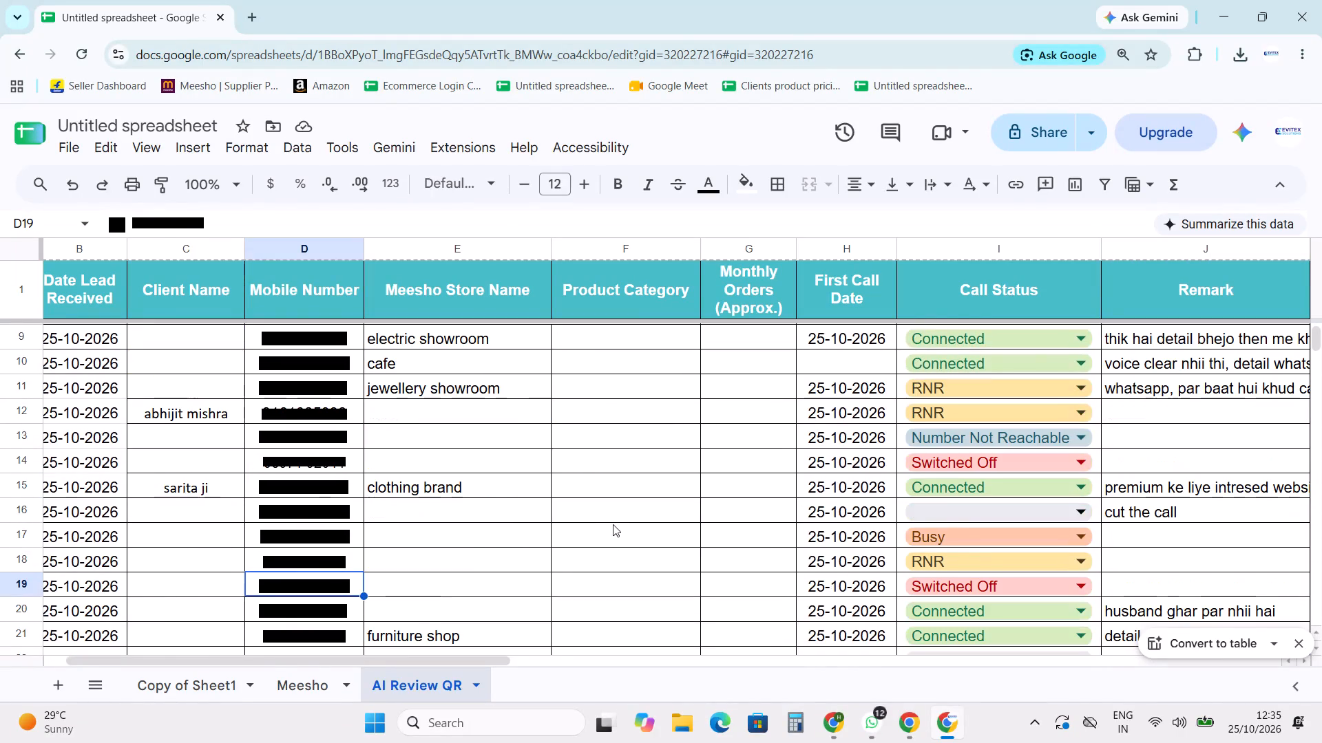
scroll(611, 524, "down", 1)
scroll(614, 528, "up", 8)
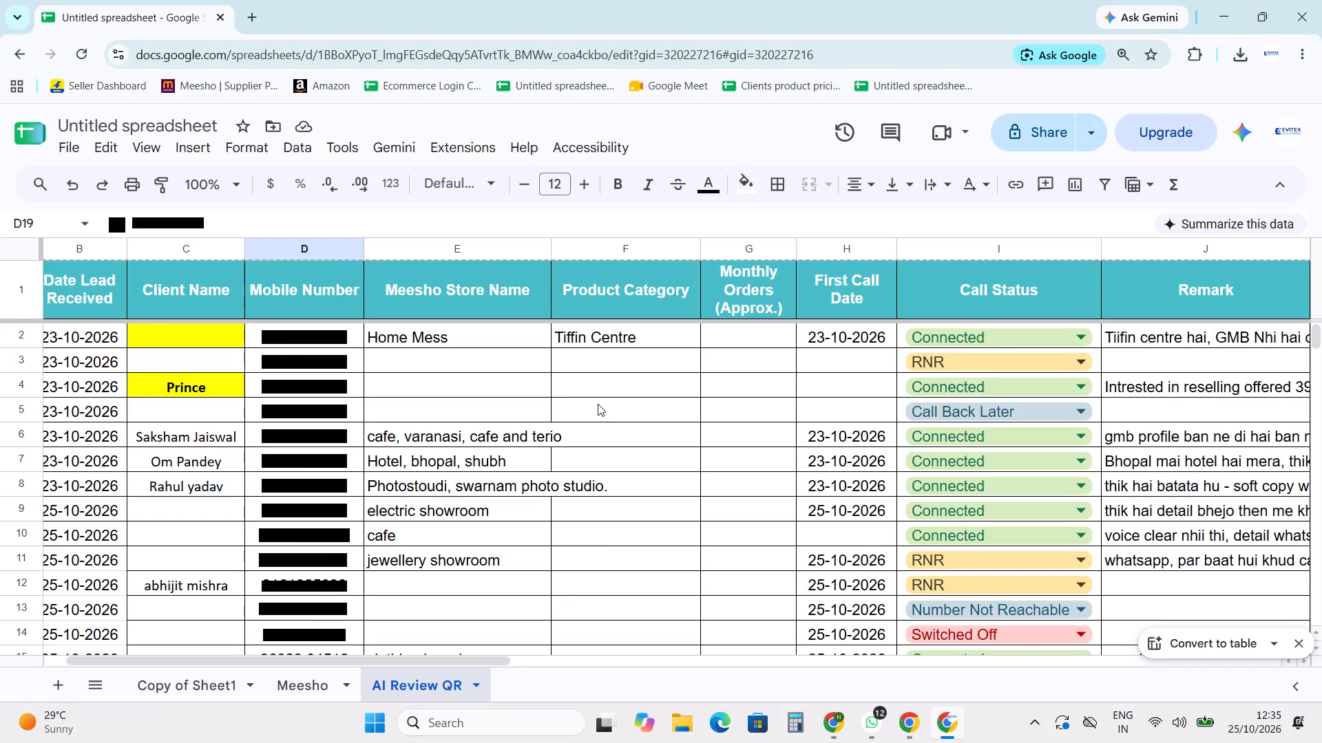
scroll(678, 418, "down", 3)
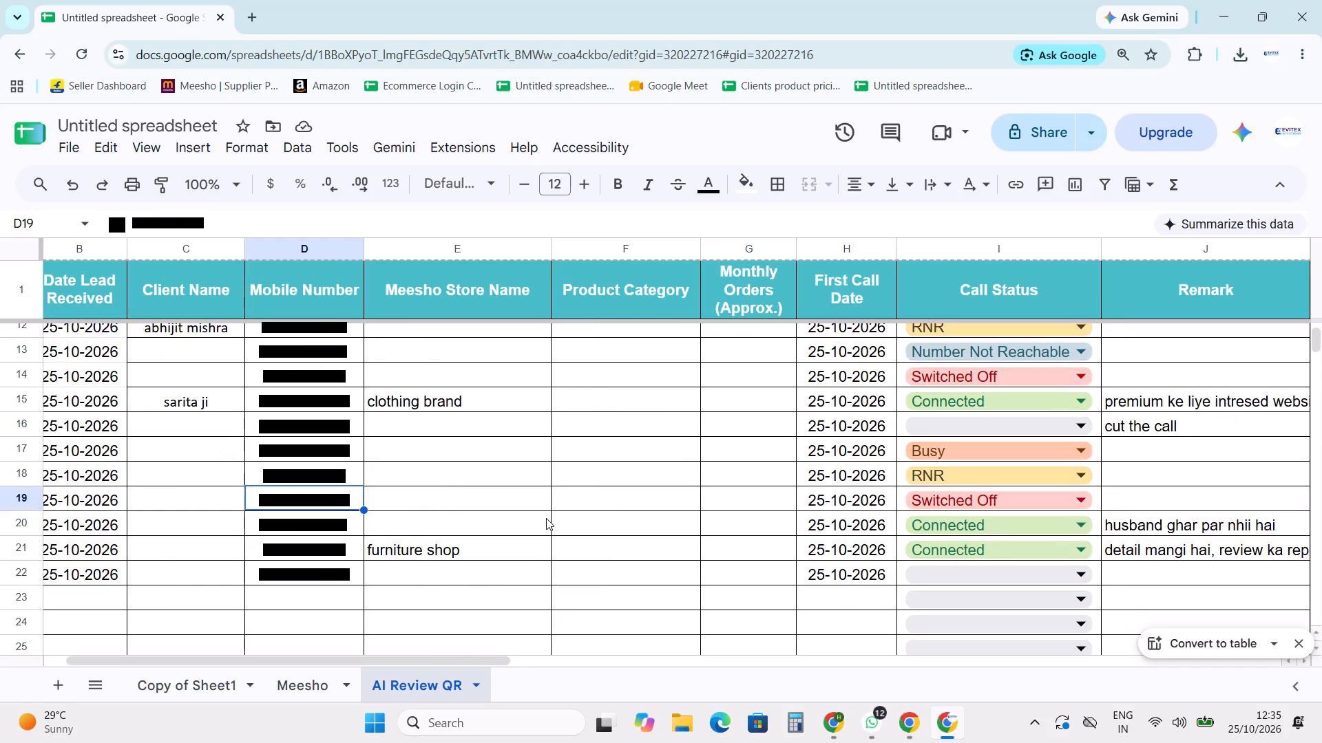
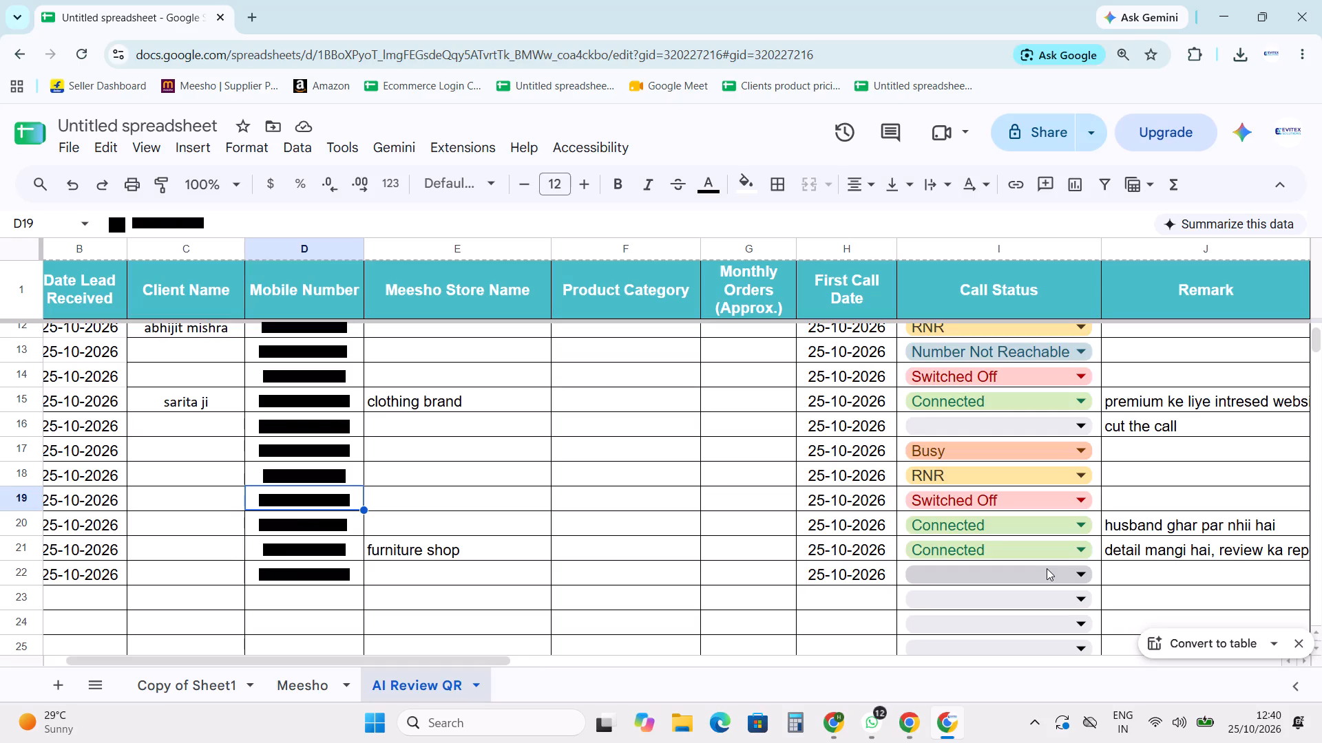
Set row 22's Call Status to Connected and enter the Remark "sham ko connect karne ko kaha hai".
left_click(1040, 575)
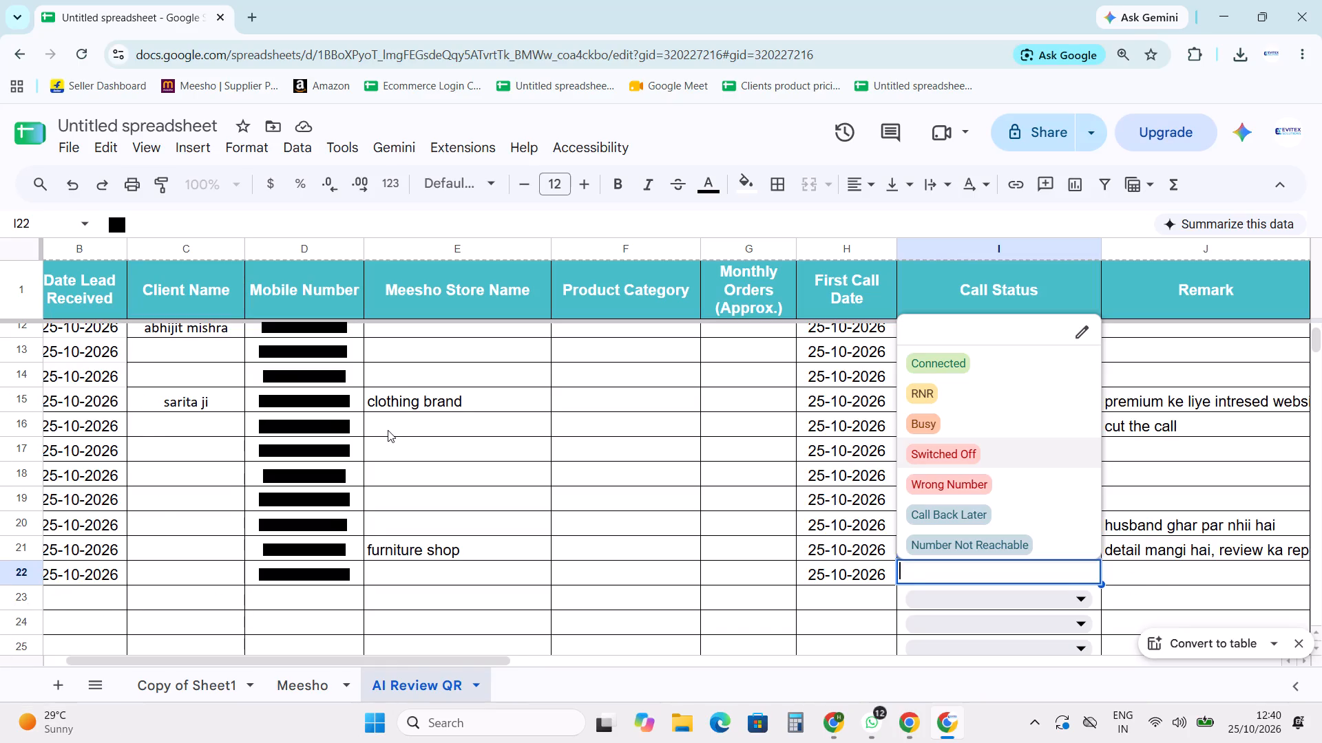
left_click(934, 357)
left_click(1139, 574)
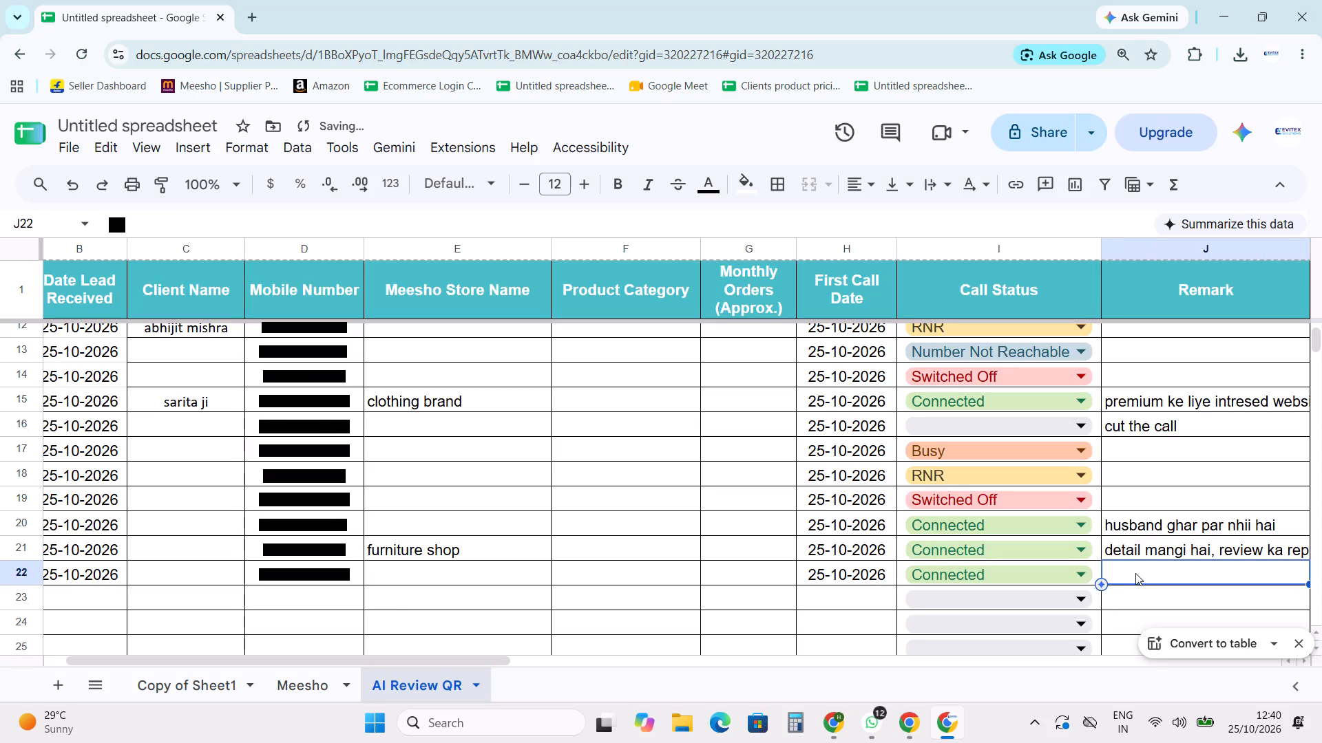
type("sham ko connect")
key("space")
type("karne ko kaha hai")
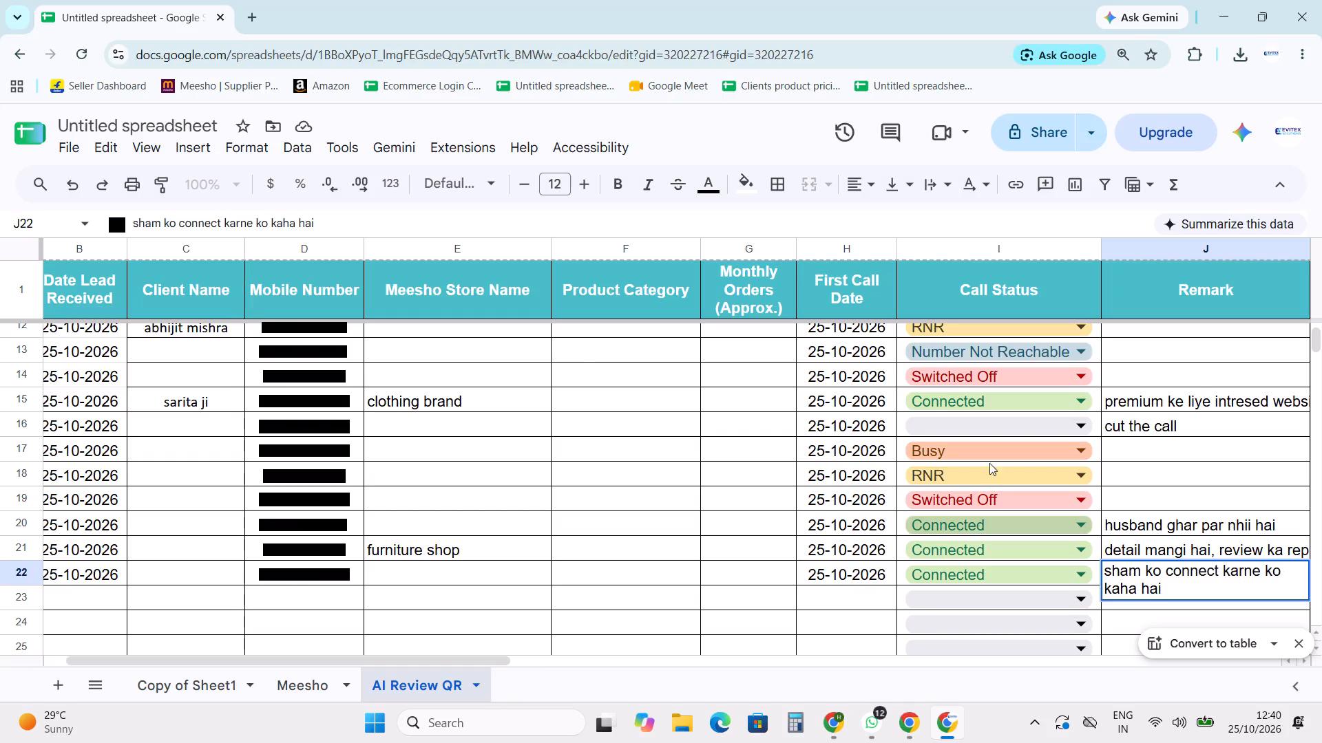
left_click(388, 563)
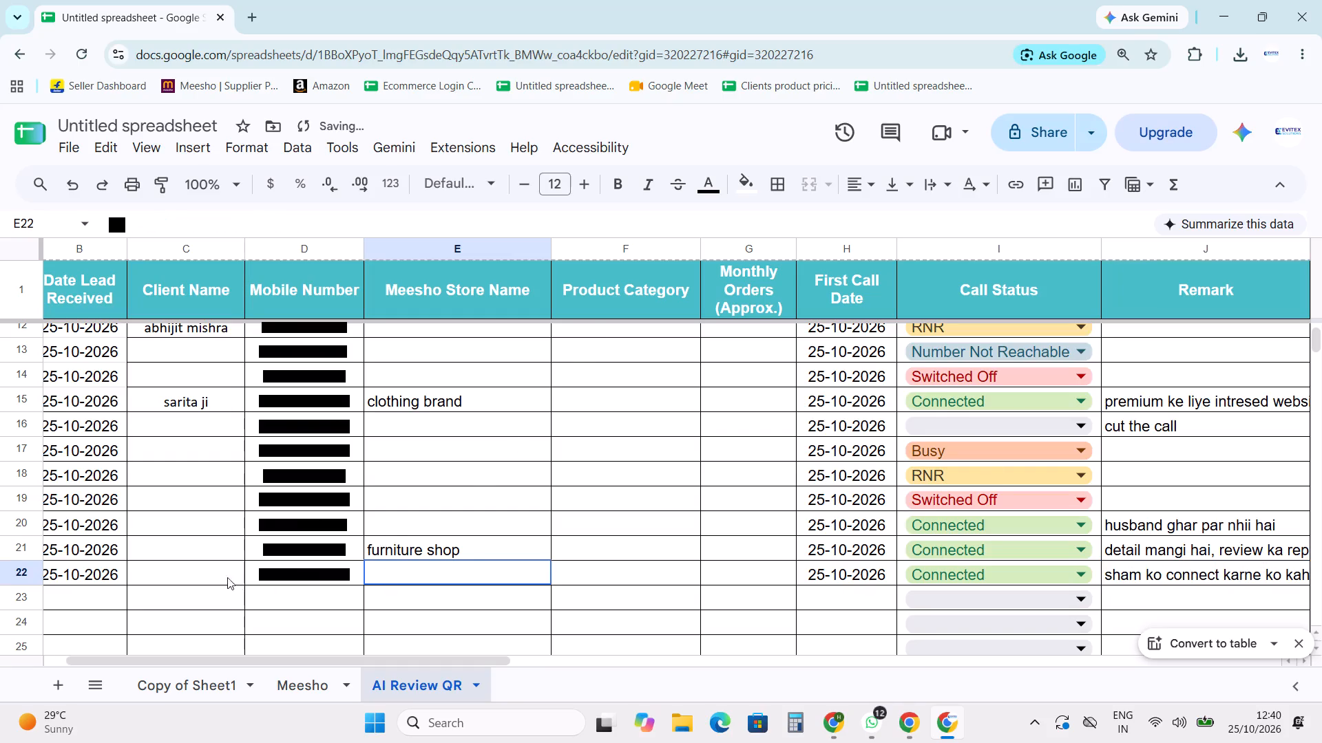
Enter the Date Lead Received for the new lead in row 23, using the same 25-10-2026 date as the rows above.
left_click(74, 603)
type("25")
key("minus")
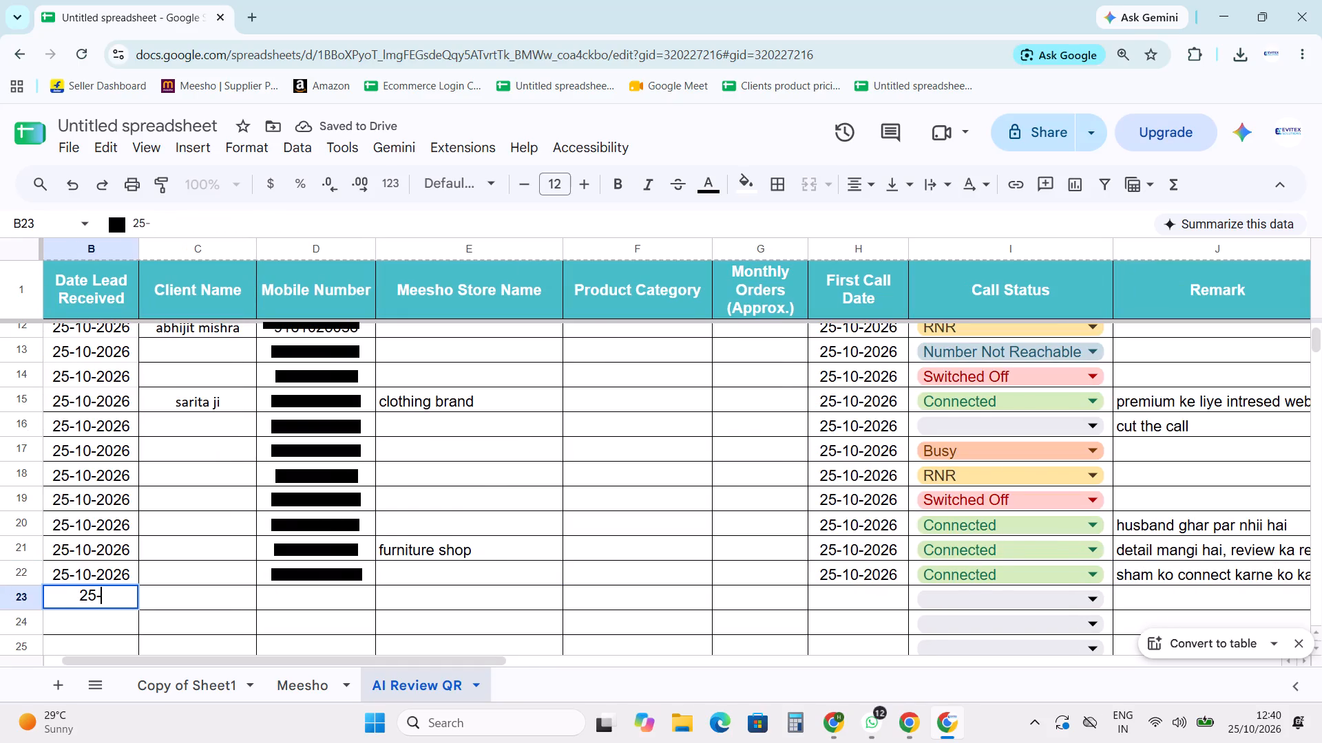
type("10")
type("-202")
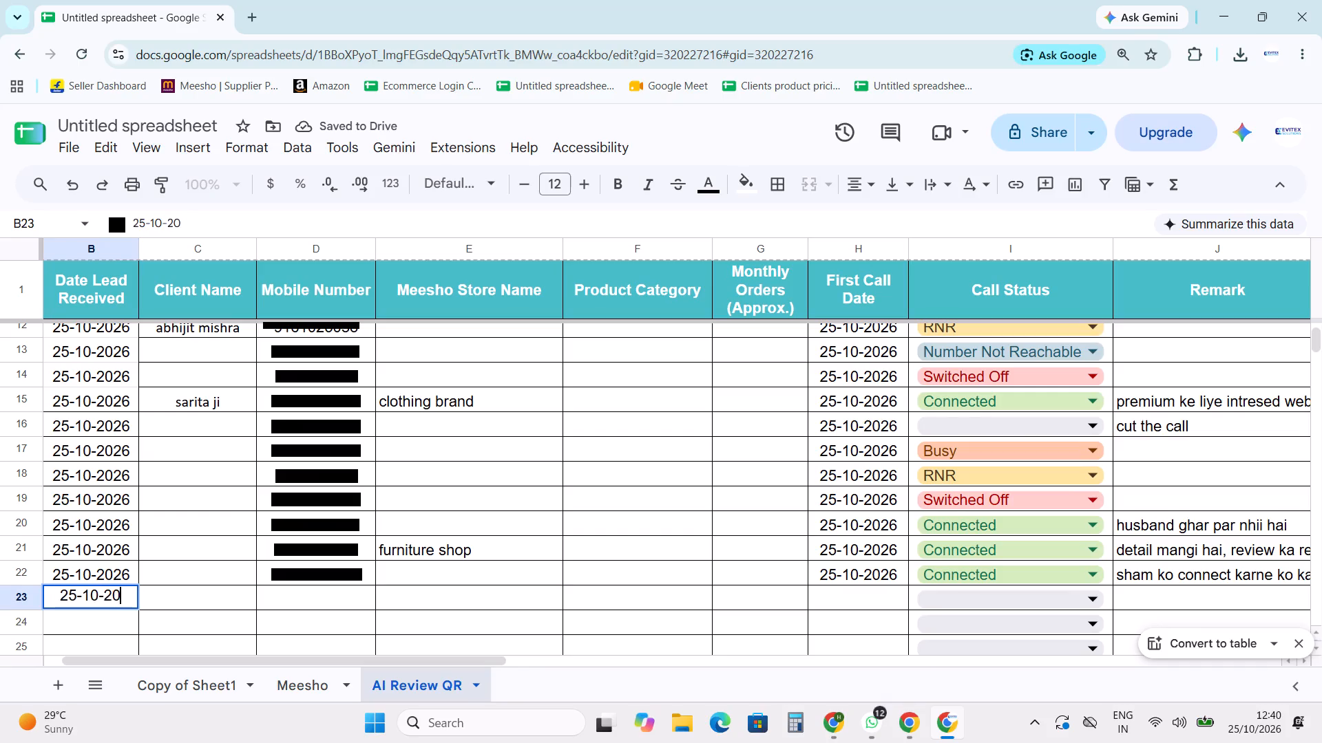
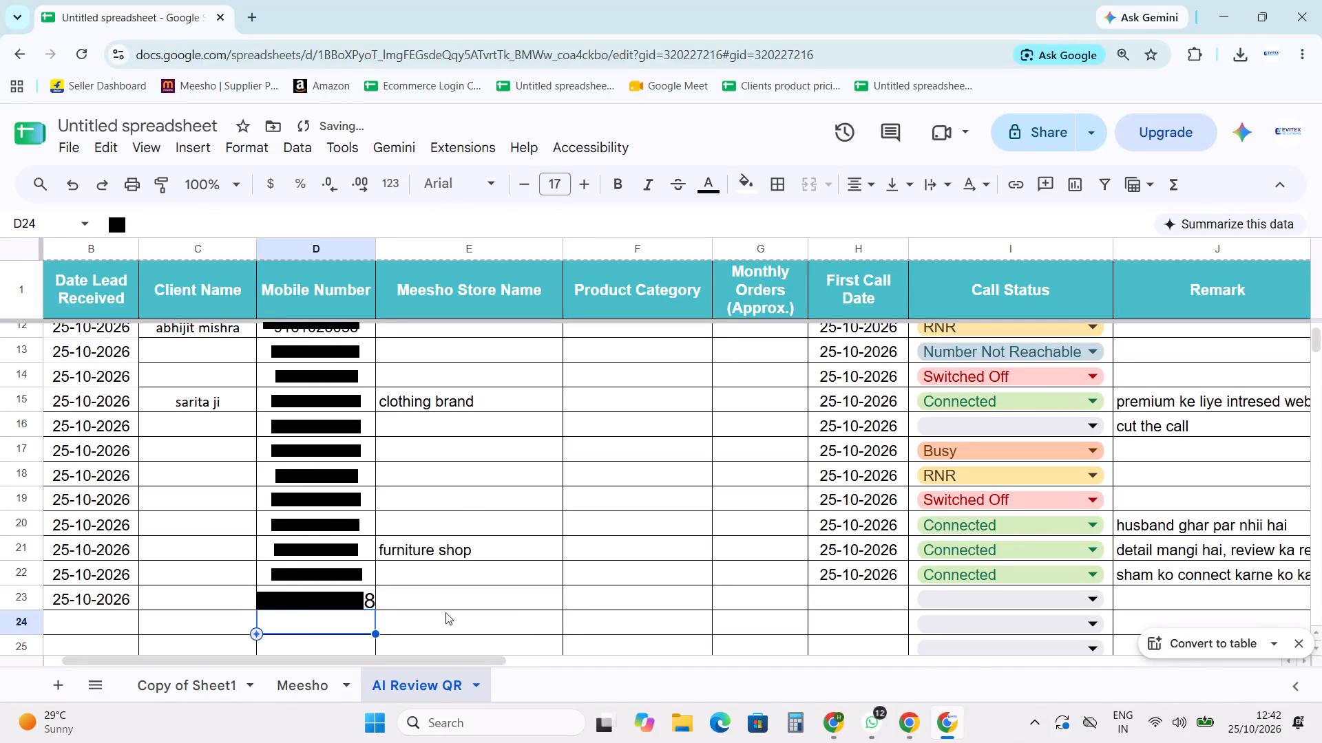
Enter 25-10-2026 as the First Call Date for the lead in row 23.
left_click(836, 594)
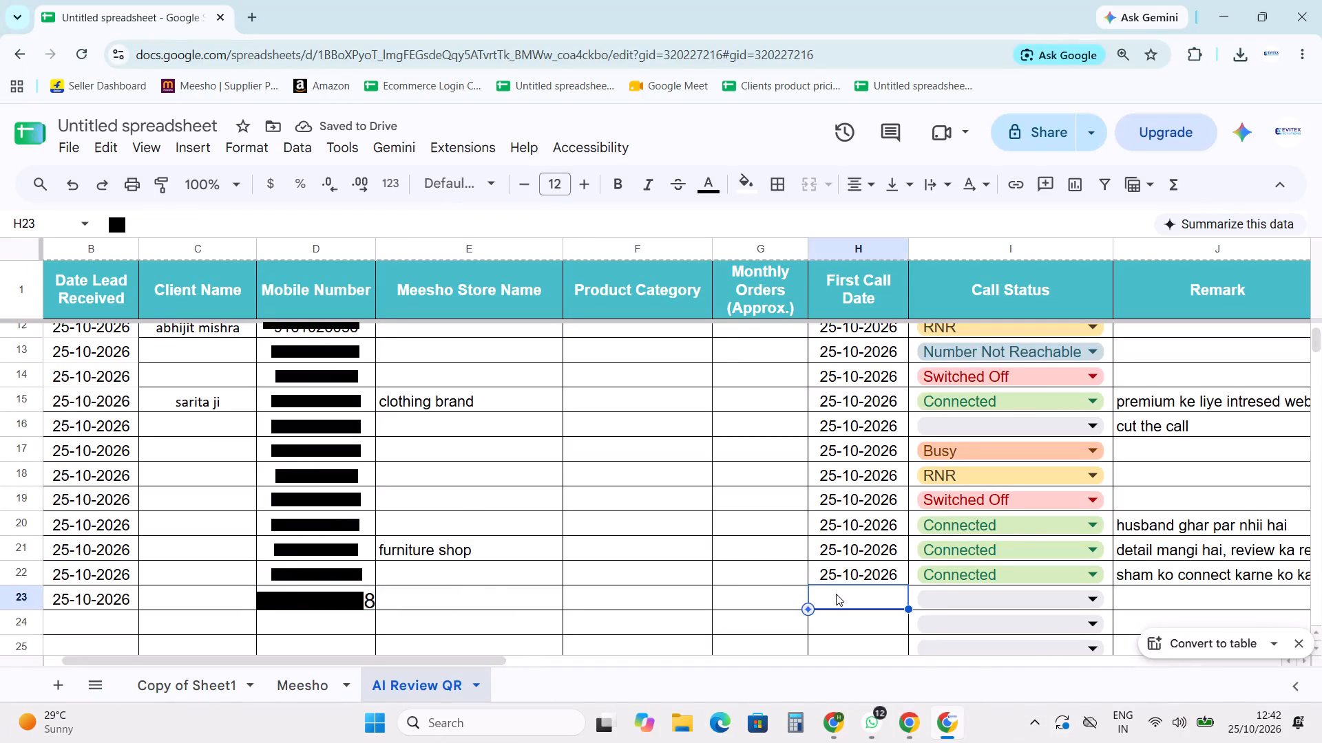
type("25-10")
key("minus")
type("2026")
Extend row 22's Remark by appending ", driving kar raha hai" after the existing text.
left_click(1142, 571)
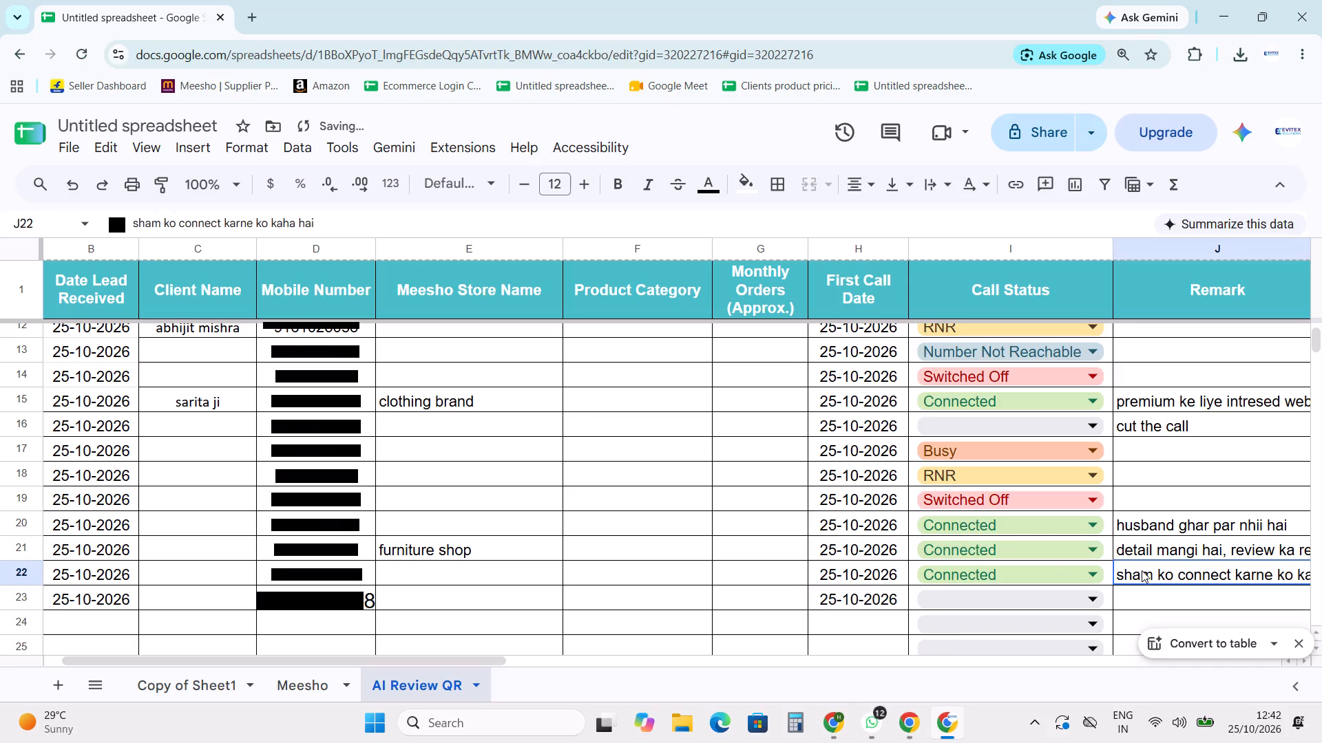
left_click(325, 224)
type(", dr")
type("iving")
key("space")
type("a")
key("space")
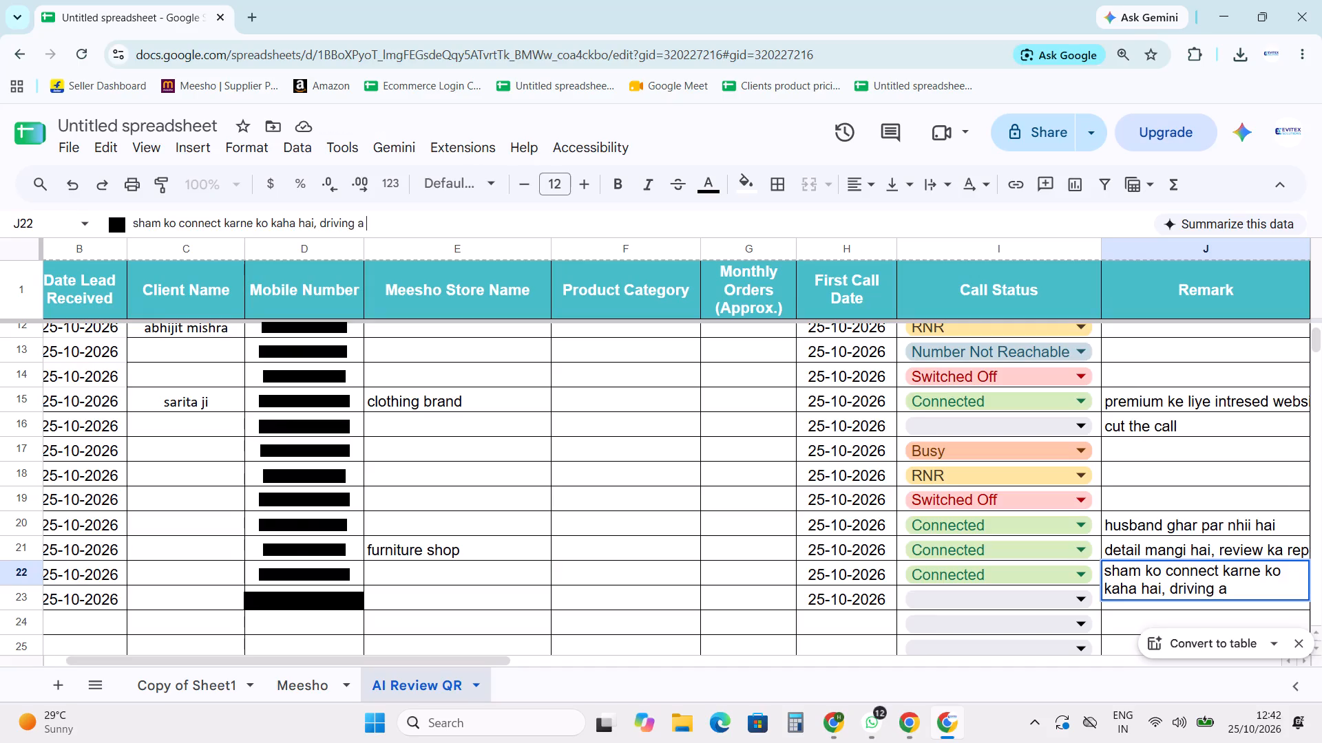
key("BackSpace")
key("BackSpace")
type("a")
key("space")
key("BackSpace")
key("BackSpace")
type("kar raha hai")
left_click(924, 596)
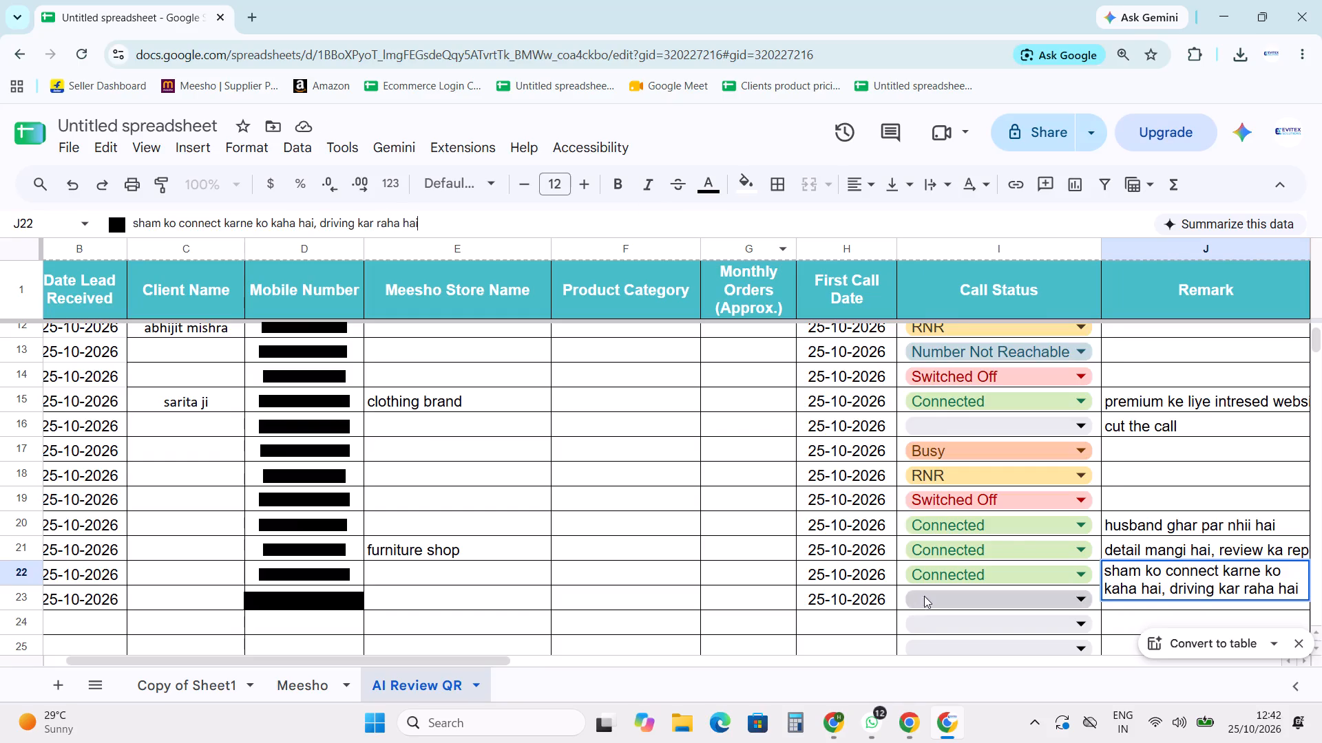
left_click(983, 621)
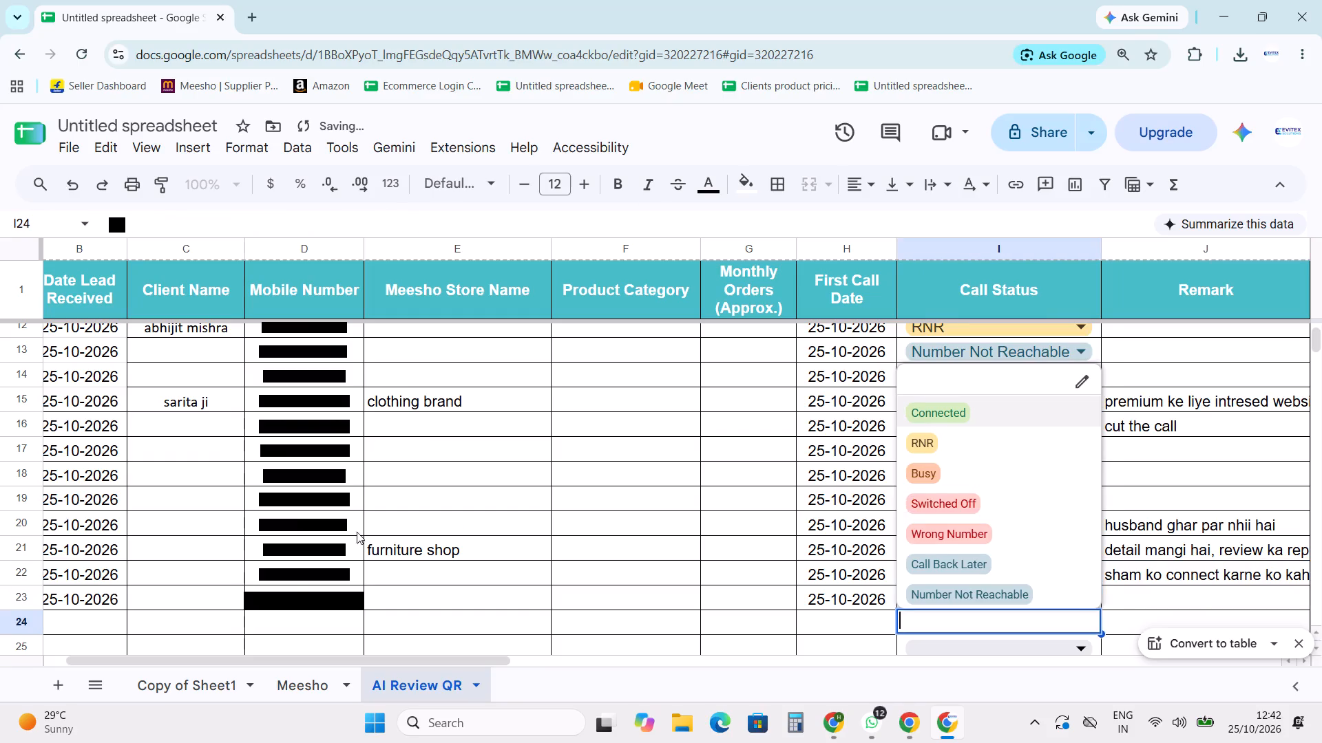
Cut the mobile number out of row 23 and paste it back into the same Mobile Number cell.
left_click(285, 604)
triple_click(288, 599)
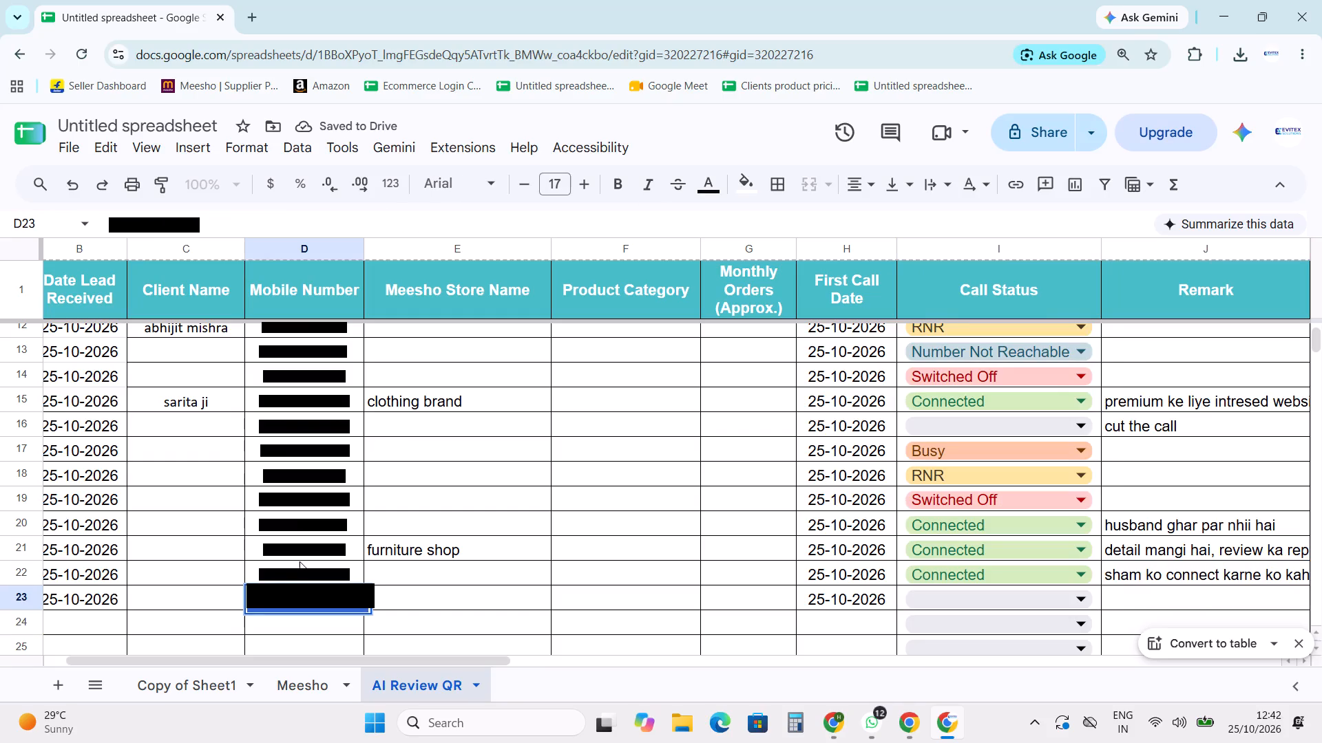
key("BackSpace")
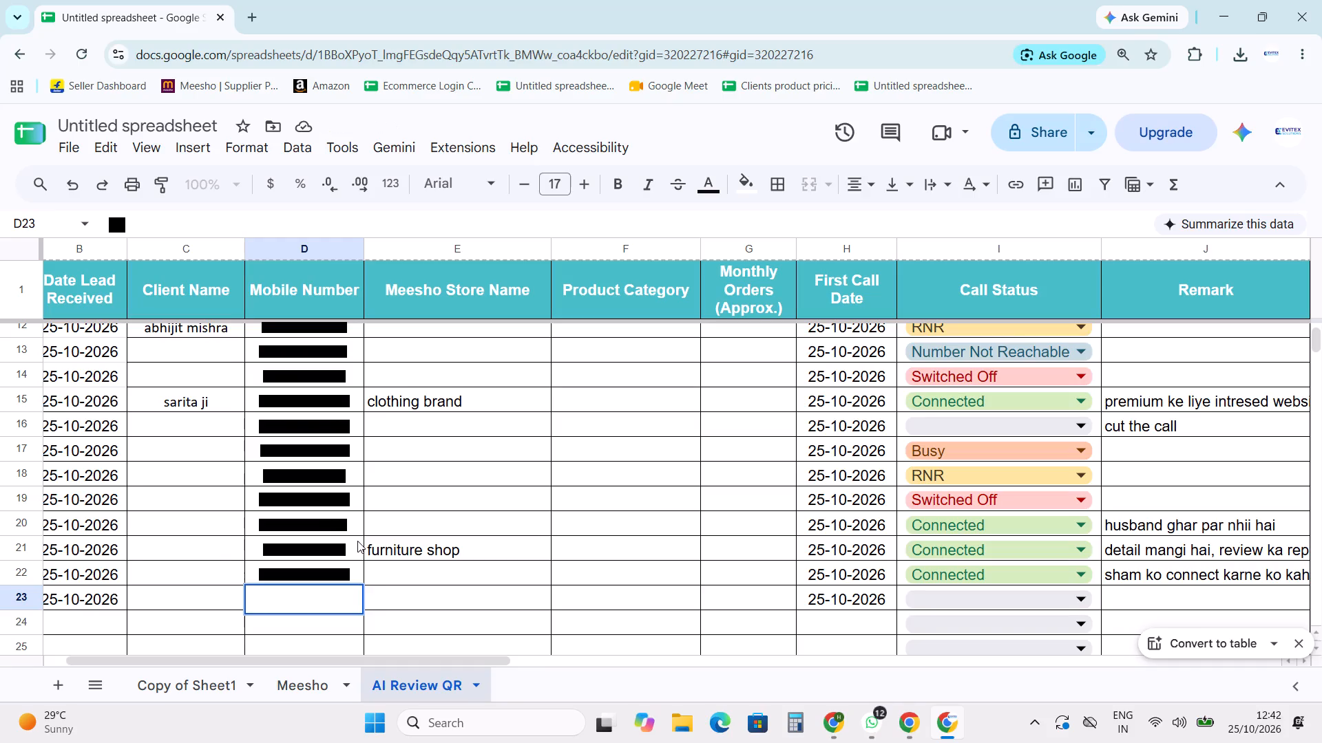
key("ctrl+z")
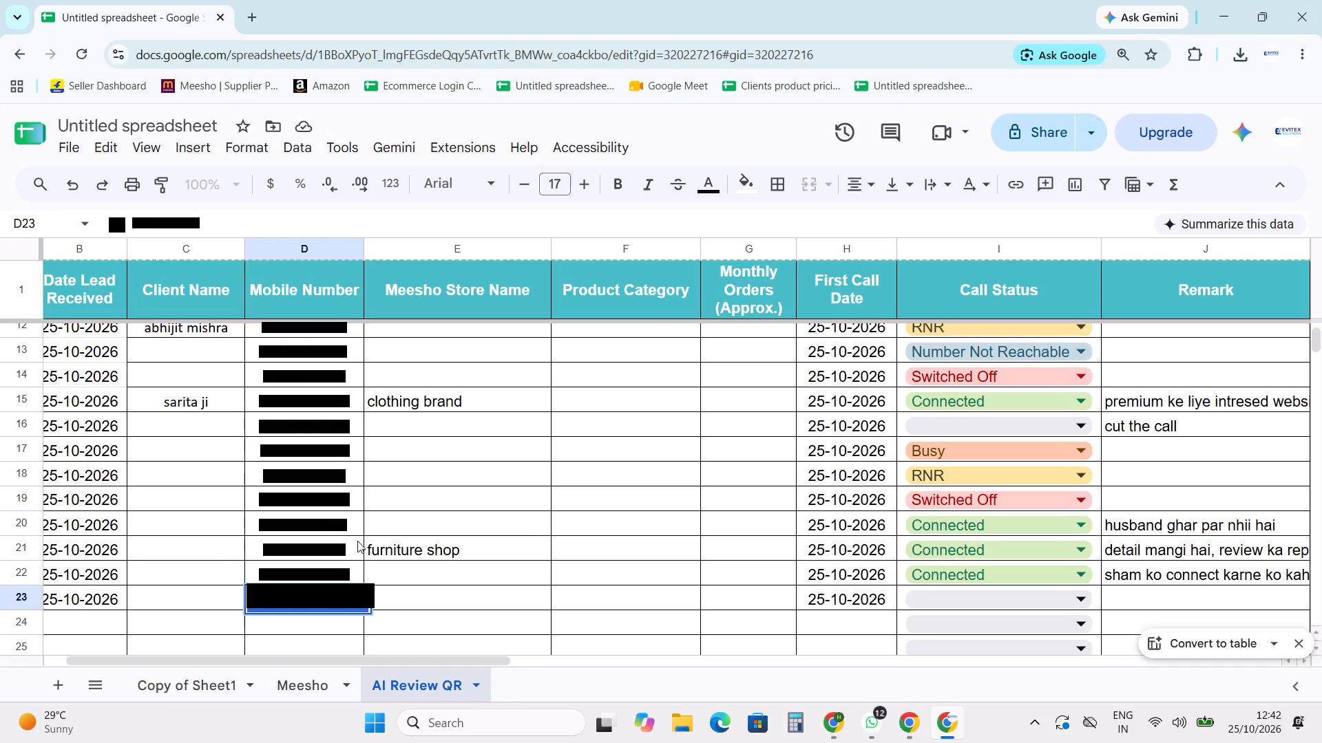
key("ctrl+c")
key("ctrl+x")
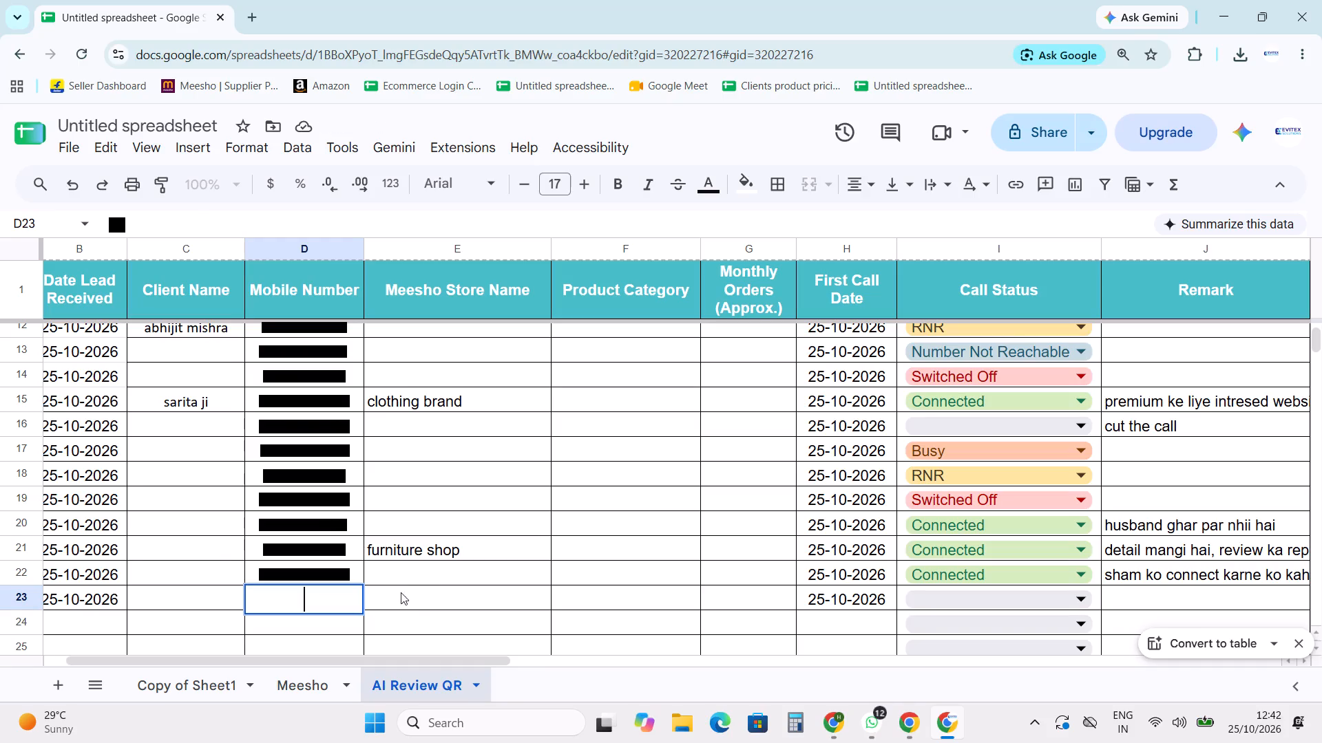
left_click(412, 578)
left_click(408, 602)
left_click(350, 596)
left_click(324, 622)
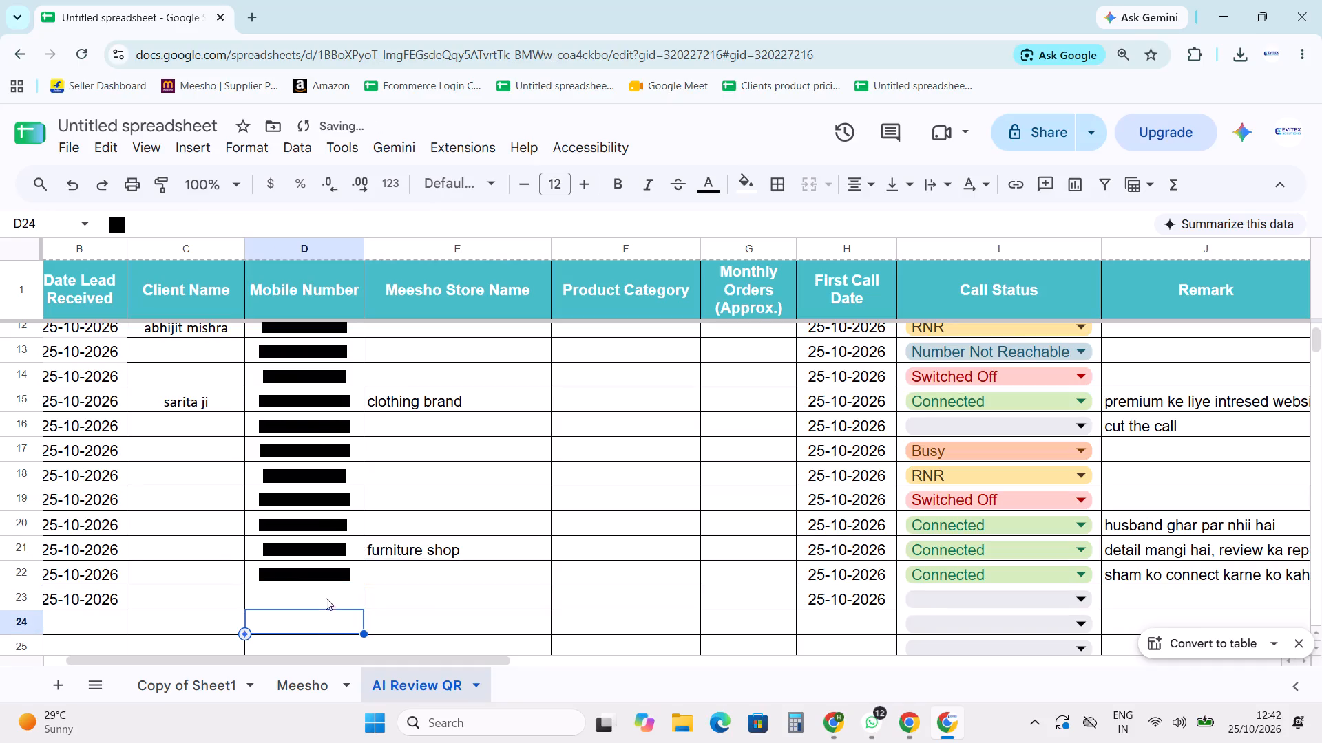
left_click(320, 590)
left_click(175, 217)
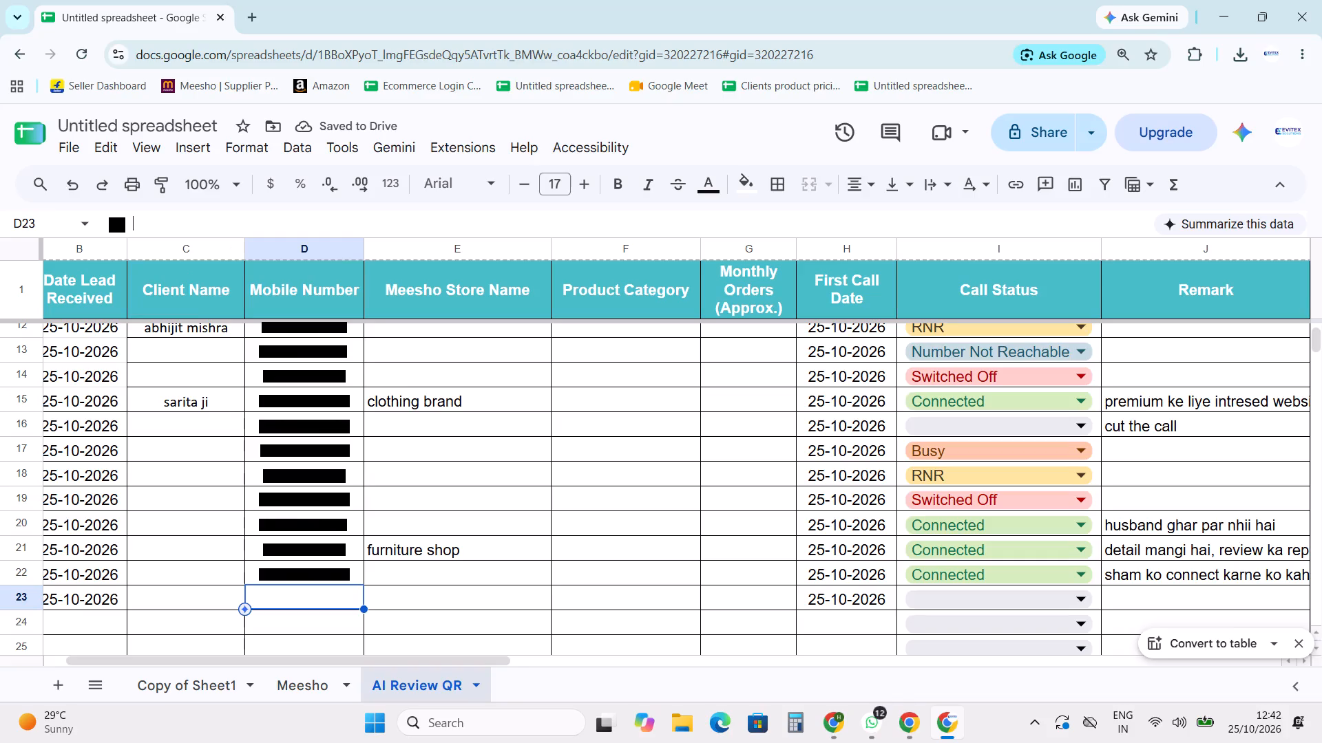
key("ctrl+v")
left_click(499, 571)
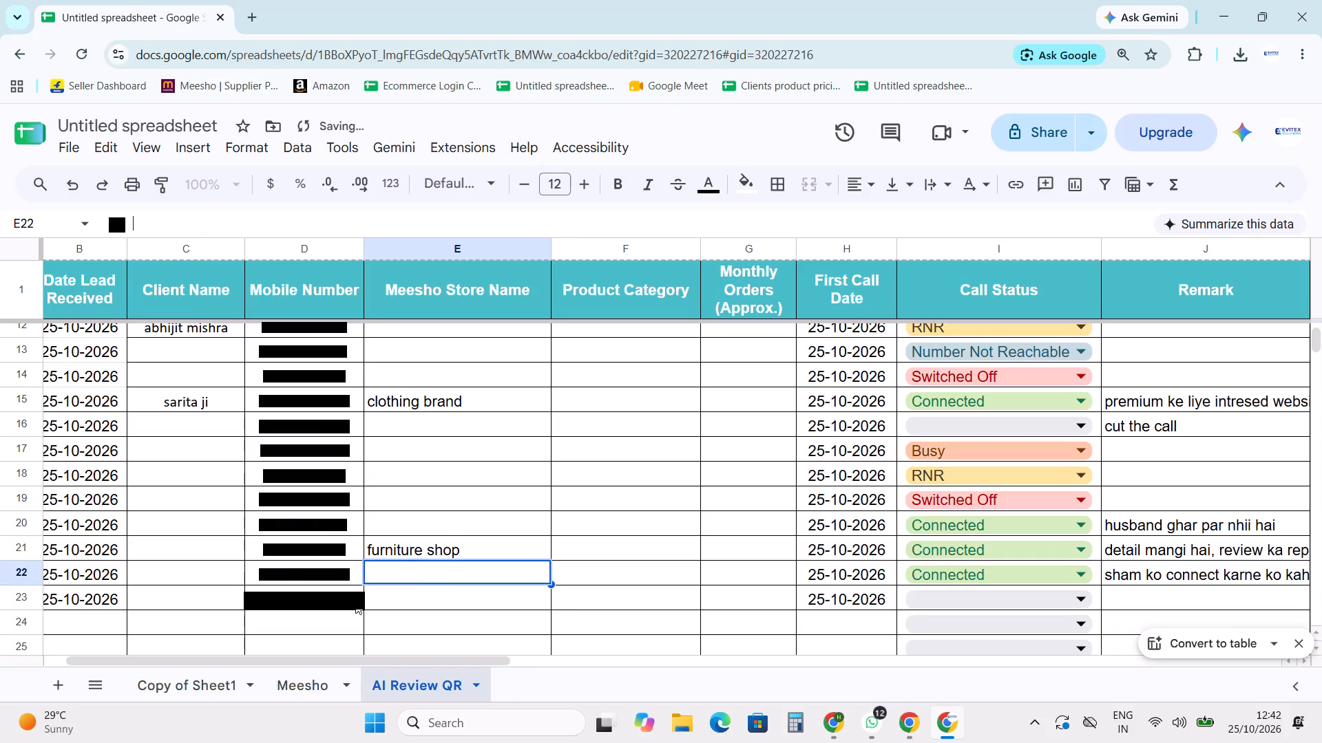
Reduce the font size of row 23's mobile number to 13.
left_click(317, 595)
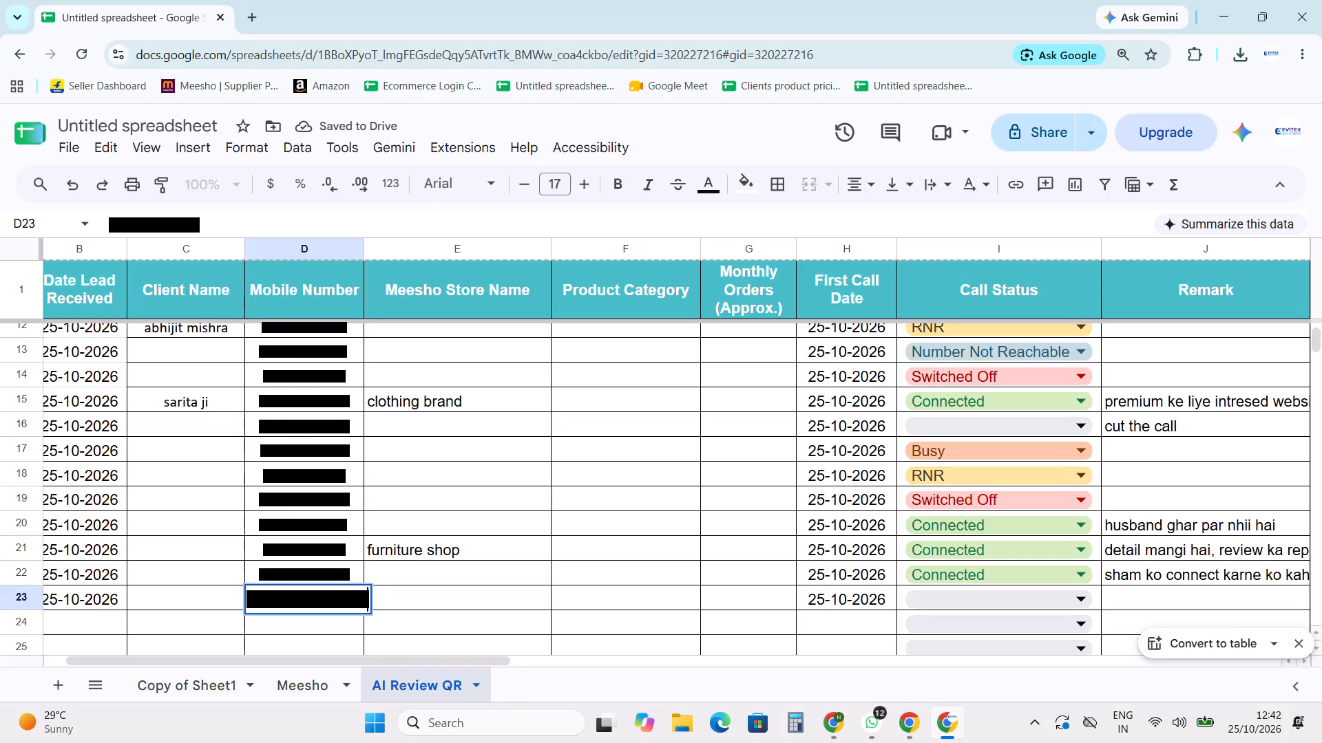
double_click(315, 590)
left_click(522, 191)
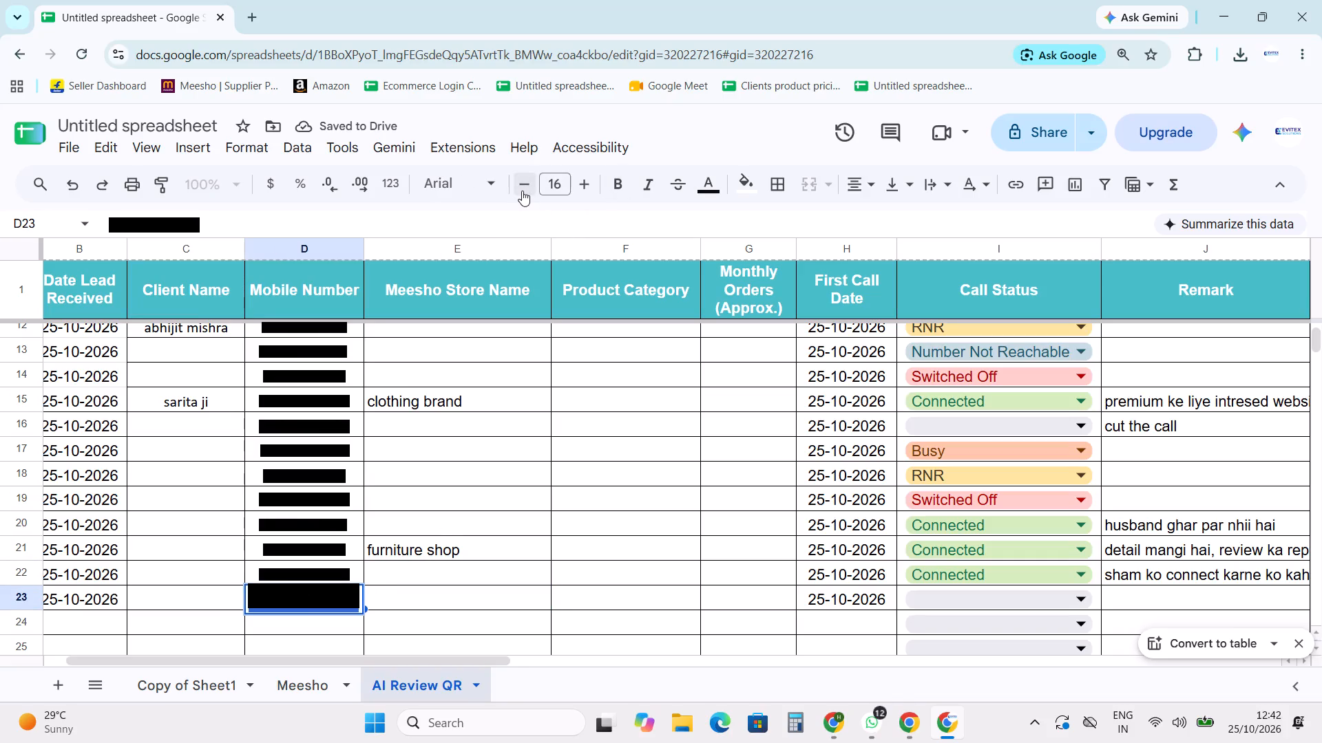
left_click(521, 191)
left_click(521, 191)
left_click(520, 191)
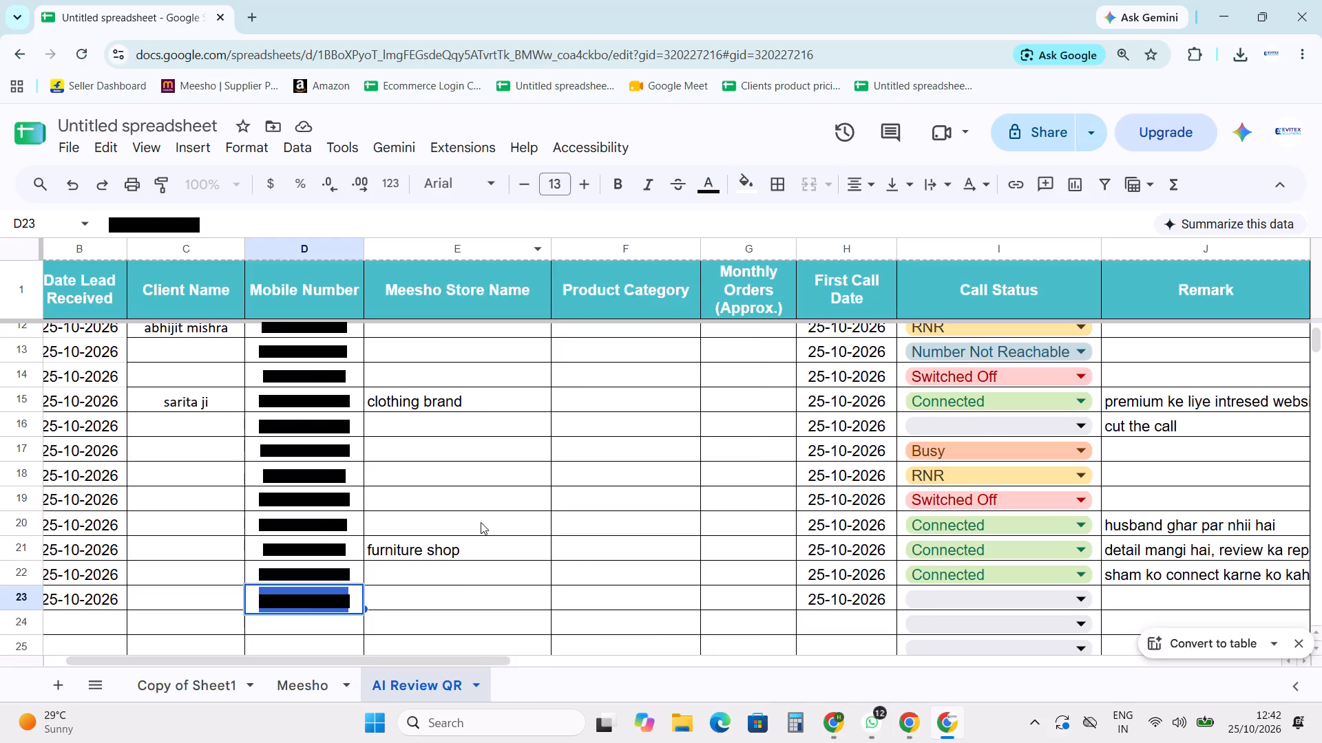
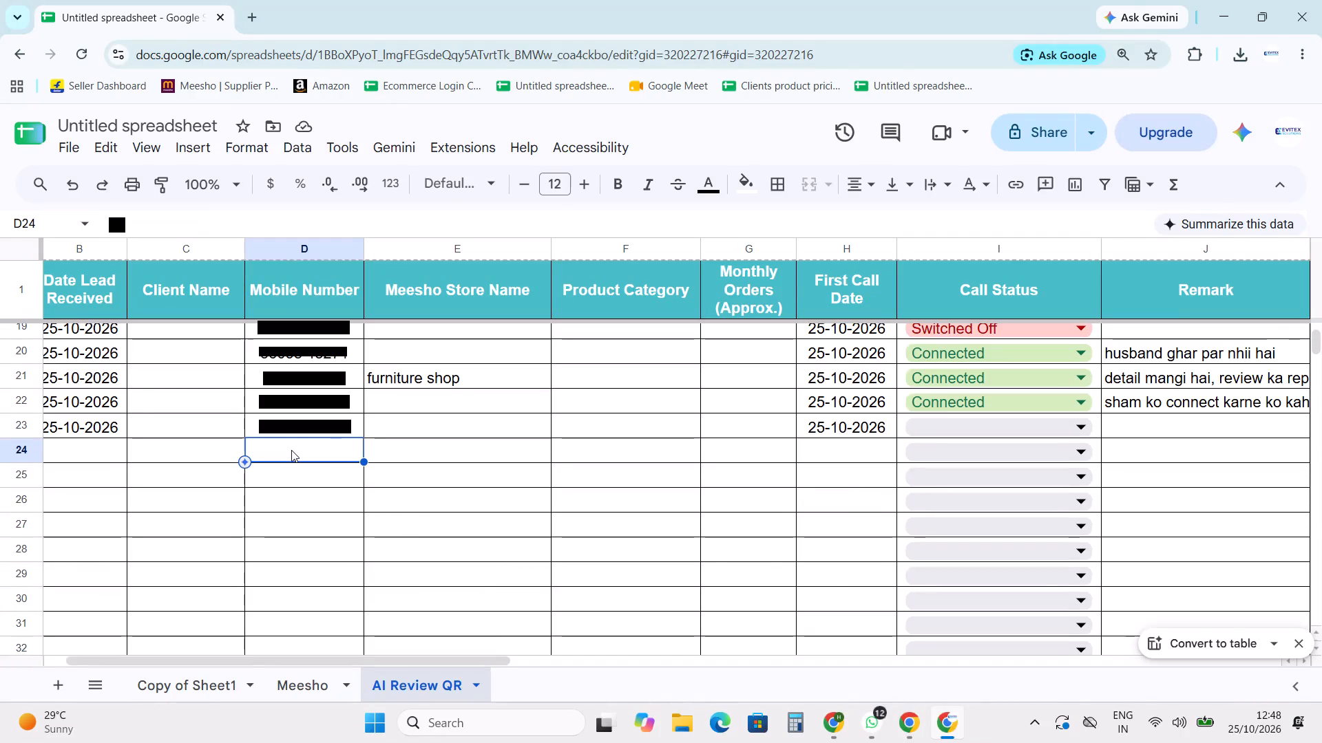
Paste the copied mobile number into row 24's Mobile Number cell and reduce its font size to 13.
key("ctrl+v")
left_click(401, 452)
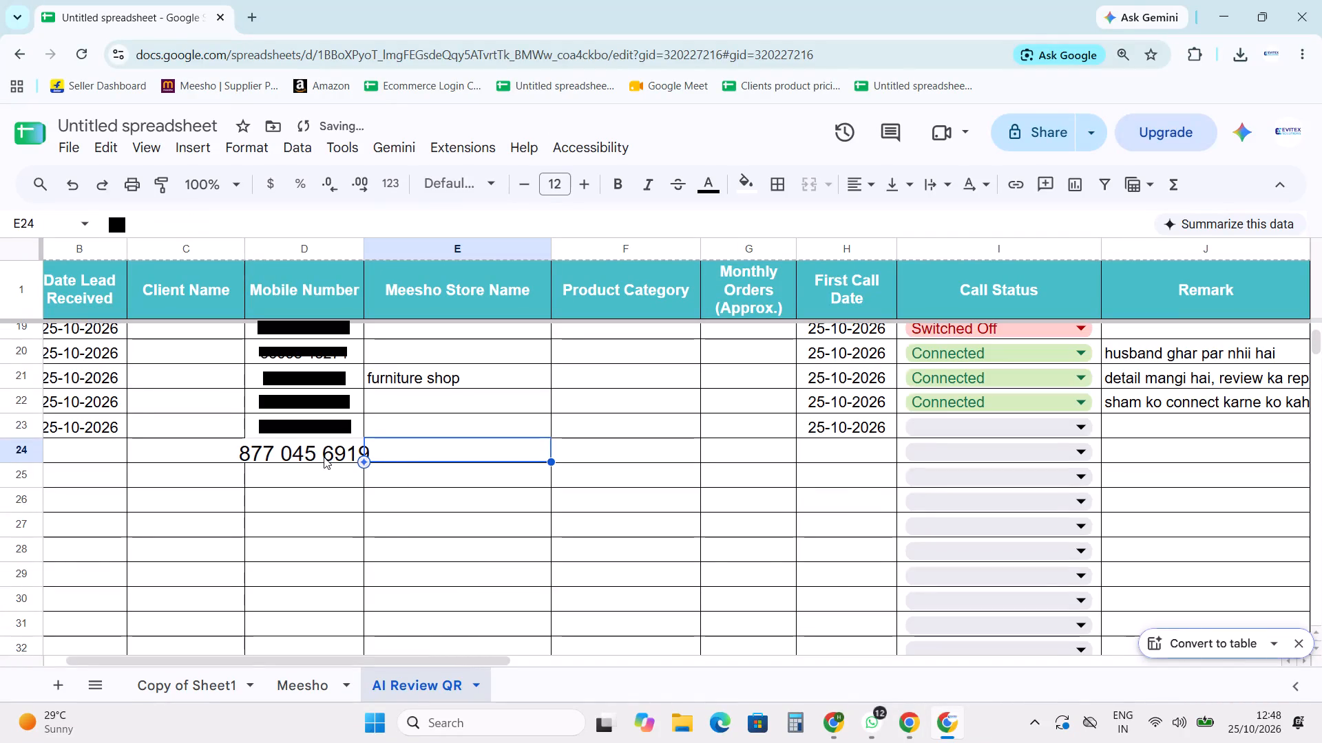
left_click(324, 457)
triple_click(526, 189)
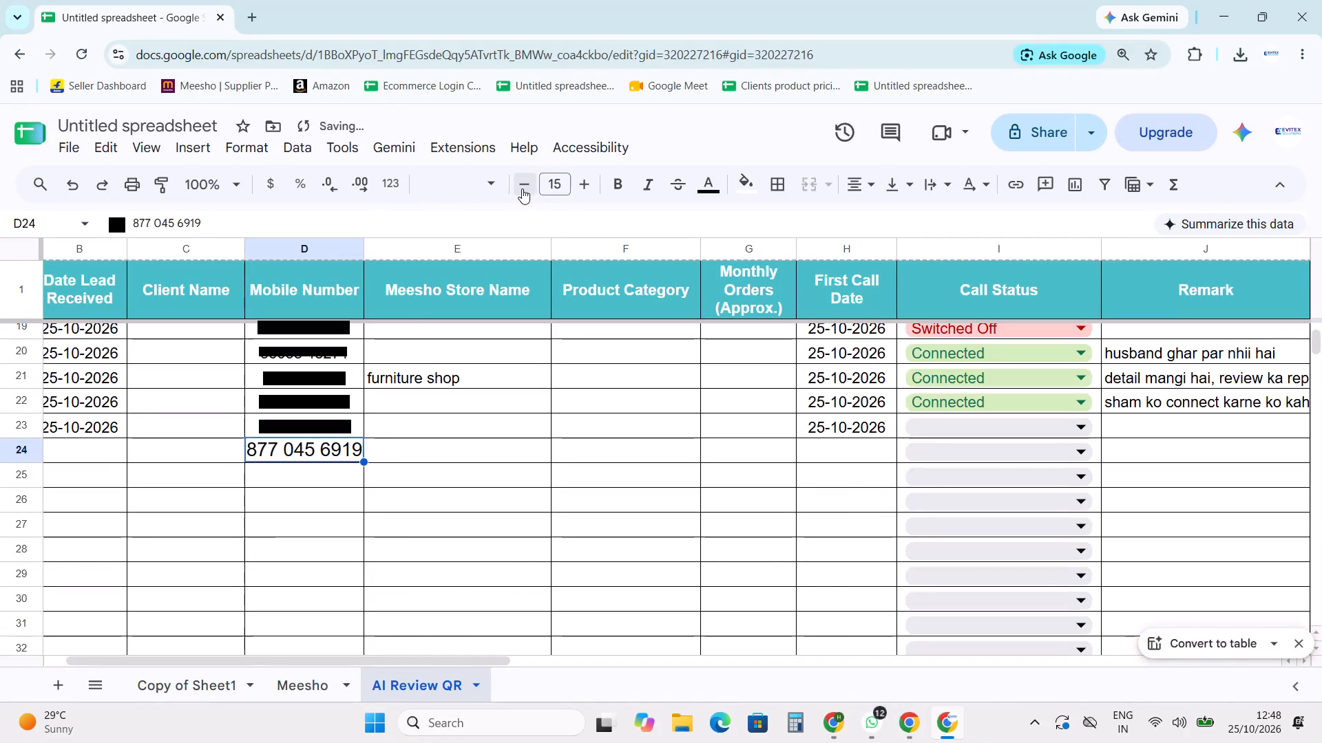
left_click(521, 189)
Enter 25-10-2026 as both the Date Lead Received and the First Call Date for the lead in row 24.
left_click(93, 449)
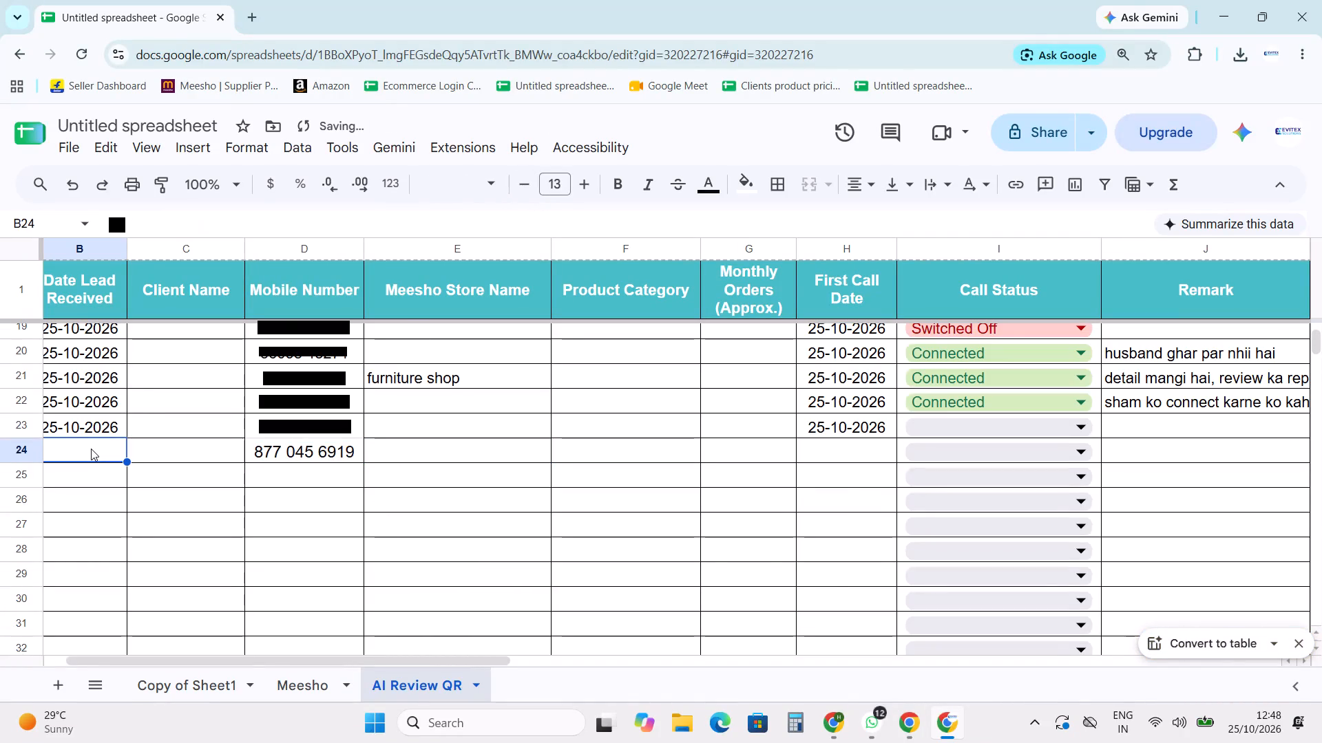
type("25-")
type("10-2026")
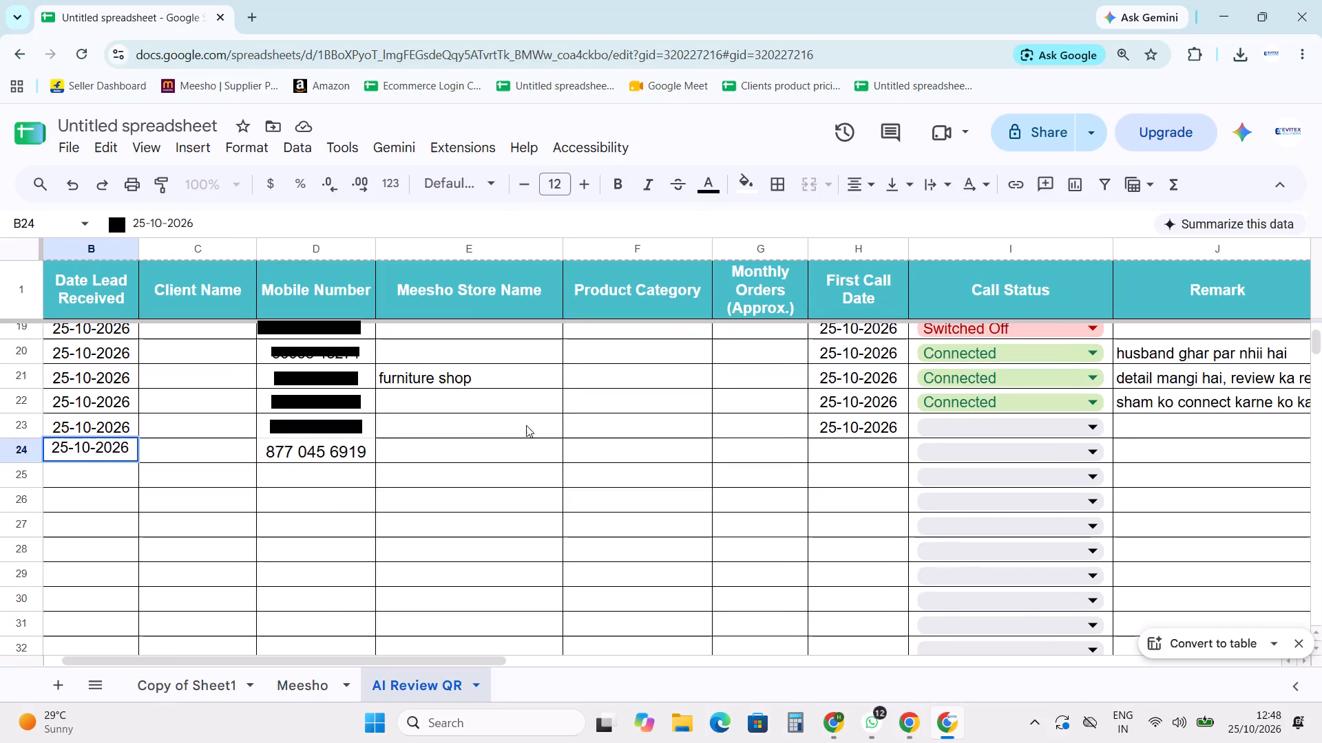
left_click(826, 442)
type("25-")
type("10")
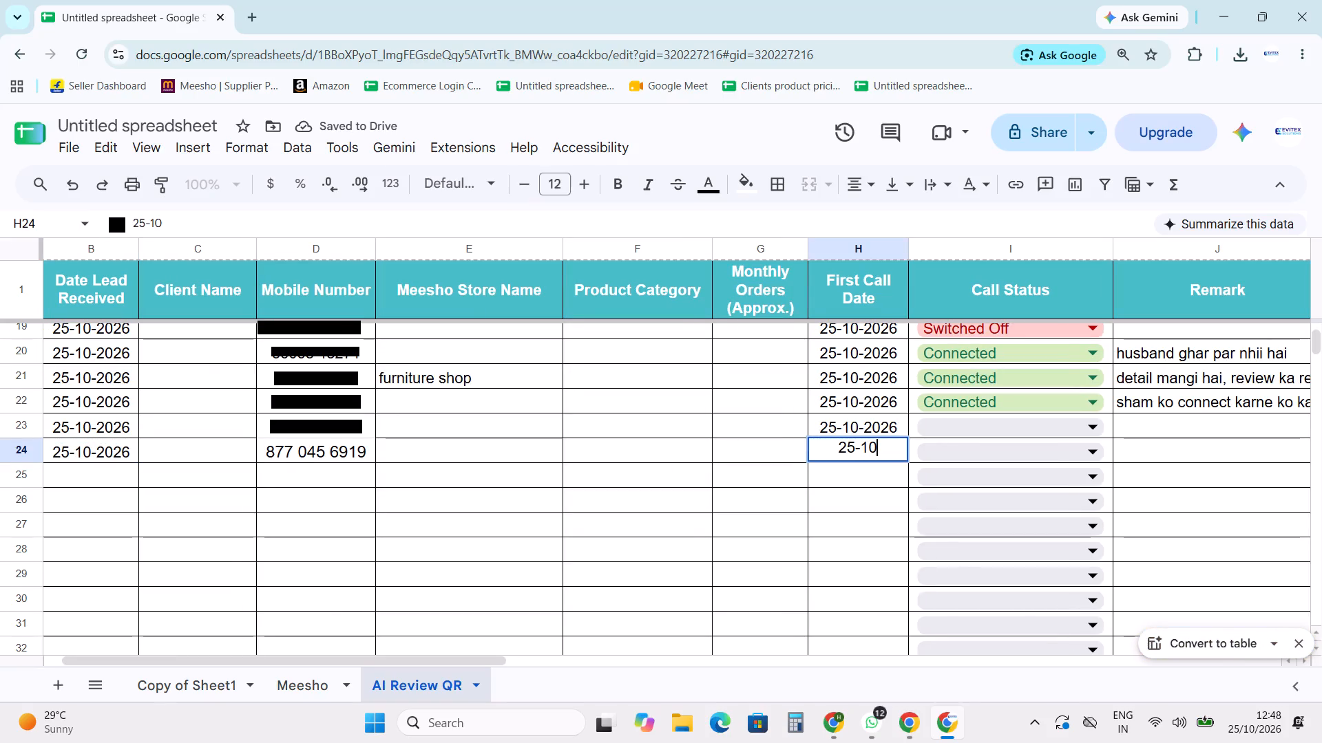
type("-2026")
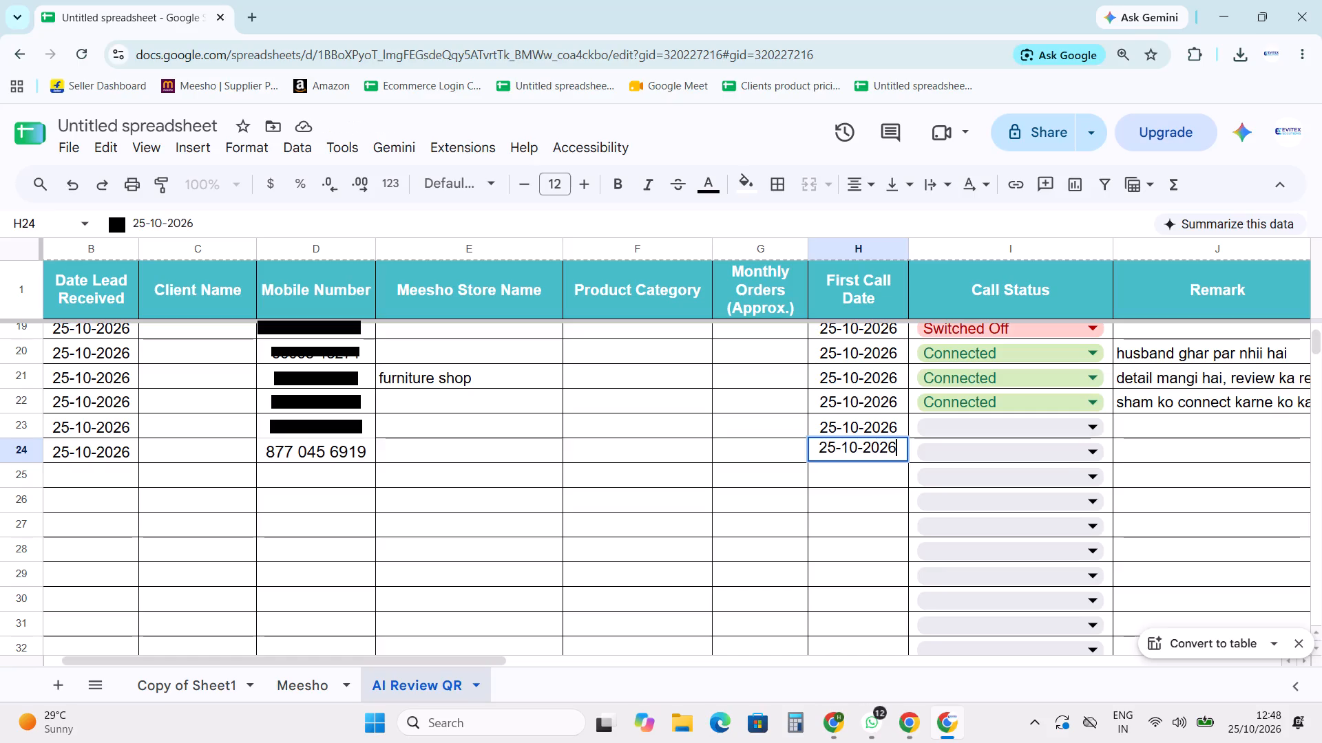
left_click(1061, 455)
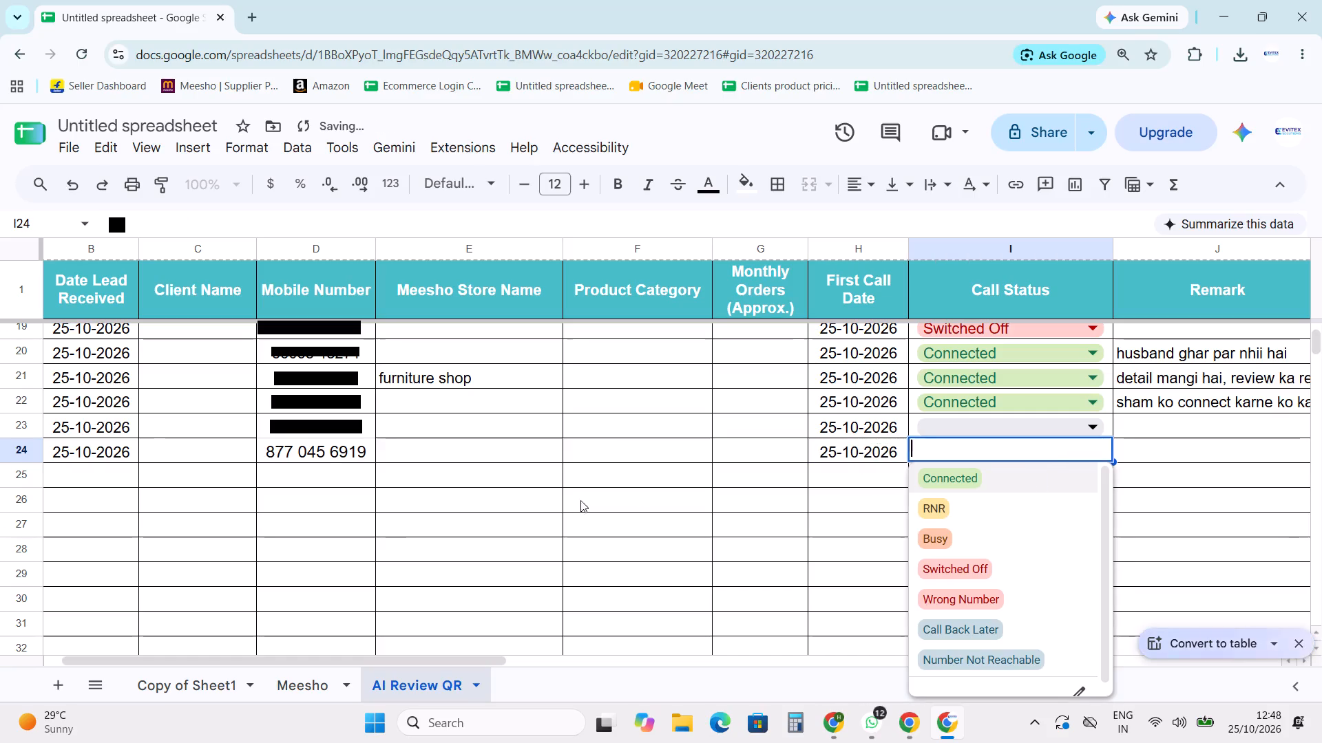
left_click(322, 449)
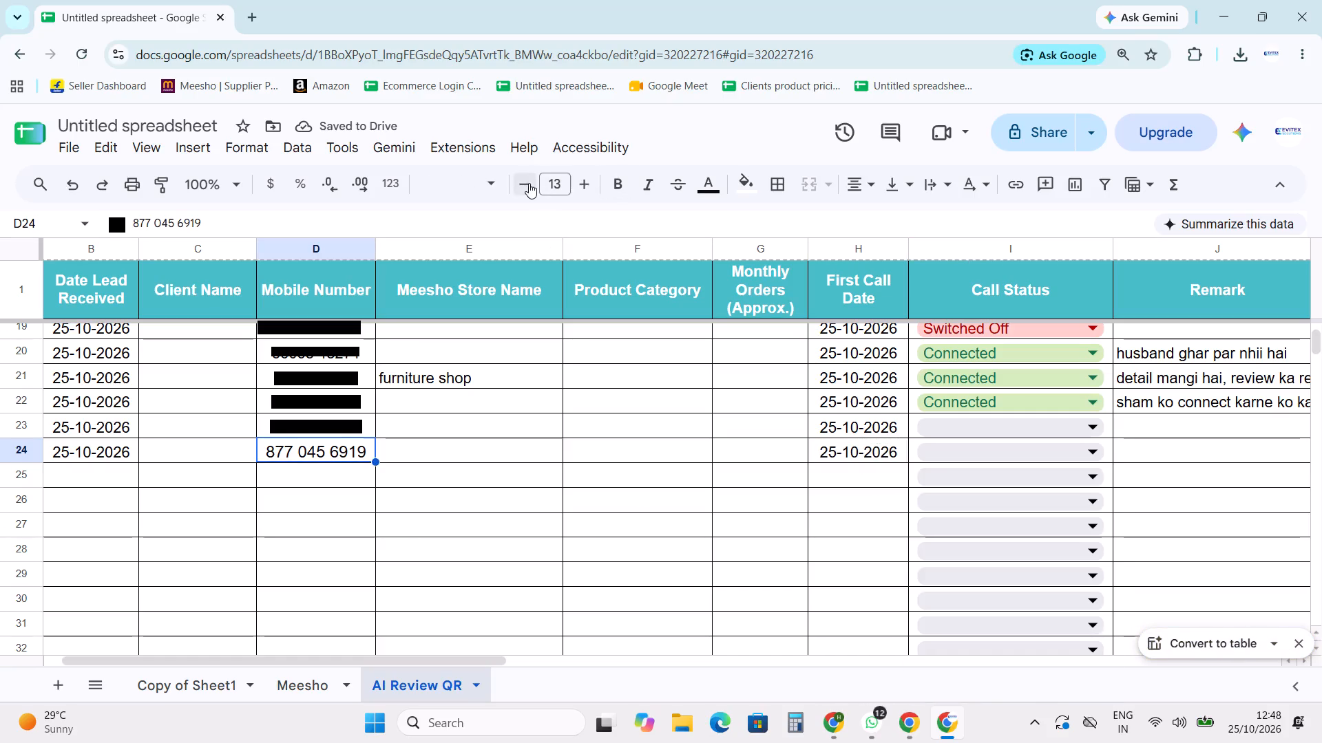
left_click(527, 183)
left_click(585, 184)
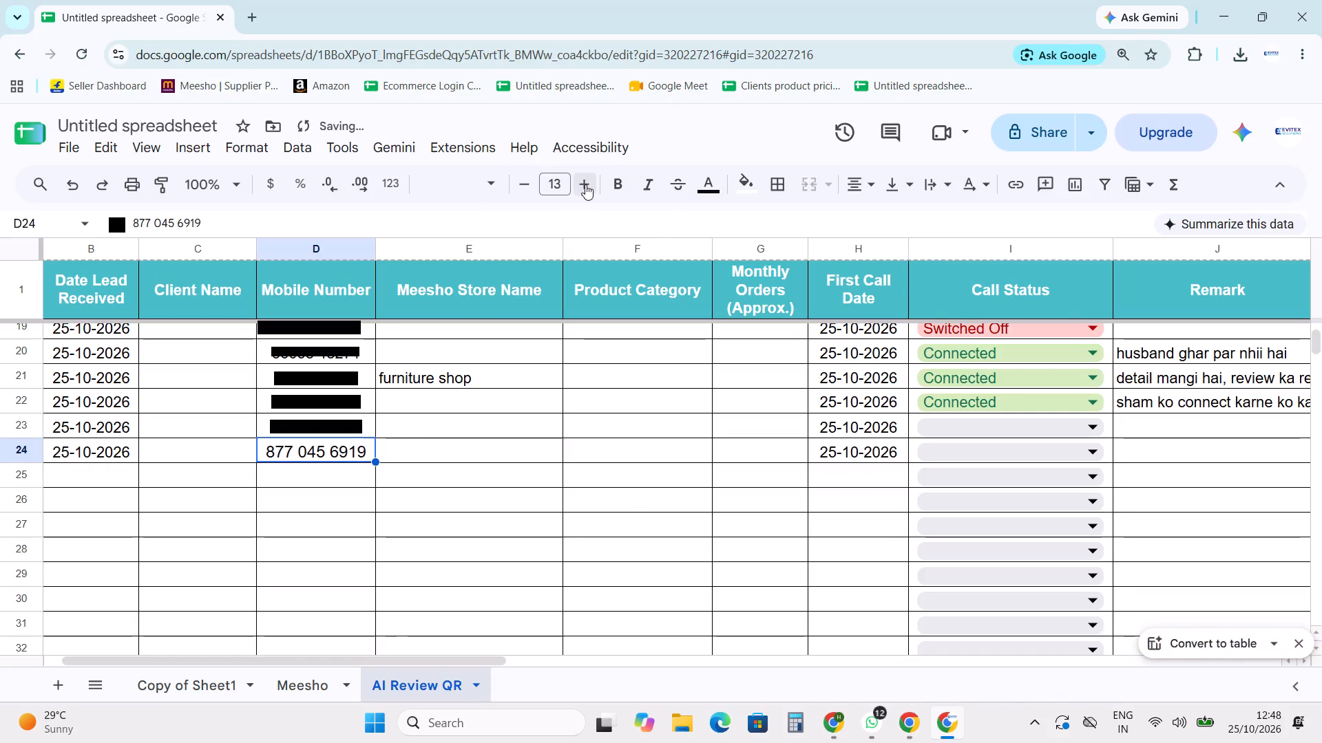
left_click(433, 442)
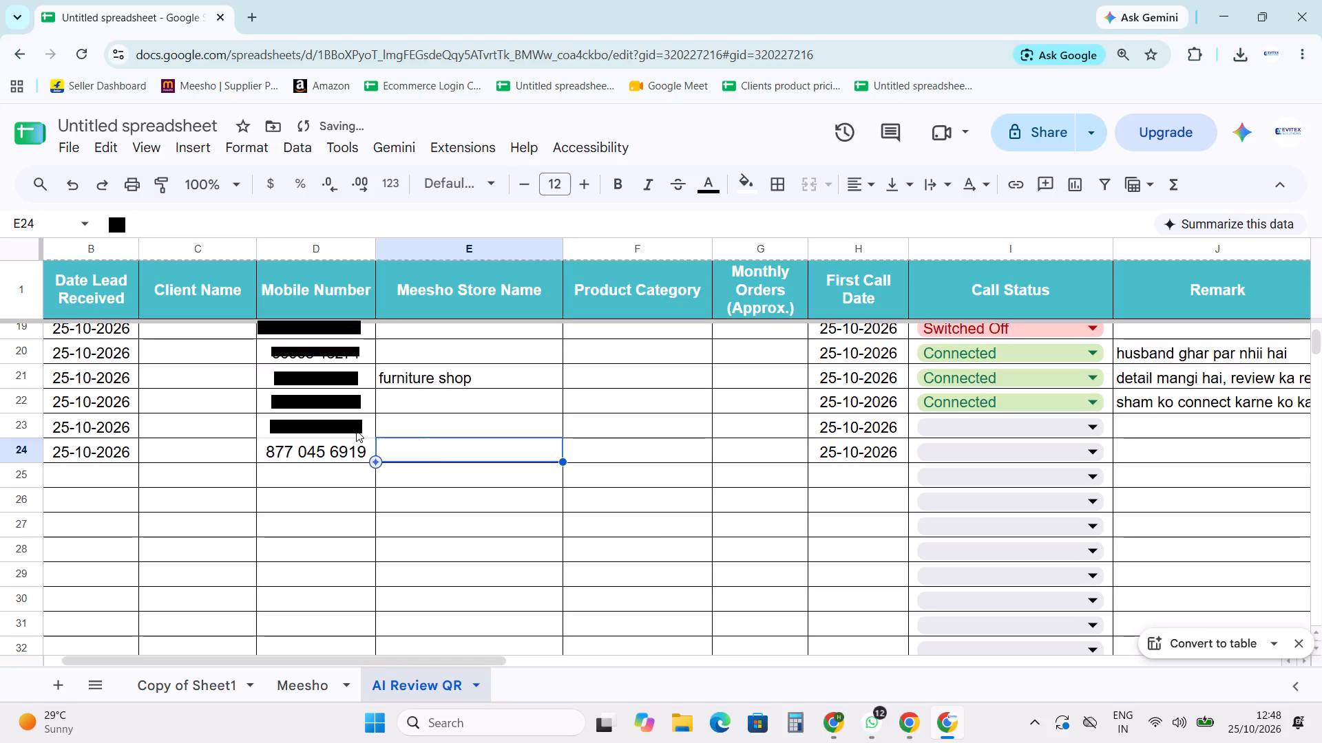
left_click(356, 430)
Remove both spaces from row 24's mobile number so its digits form one unbroken string.
double_click(329, 452)
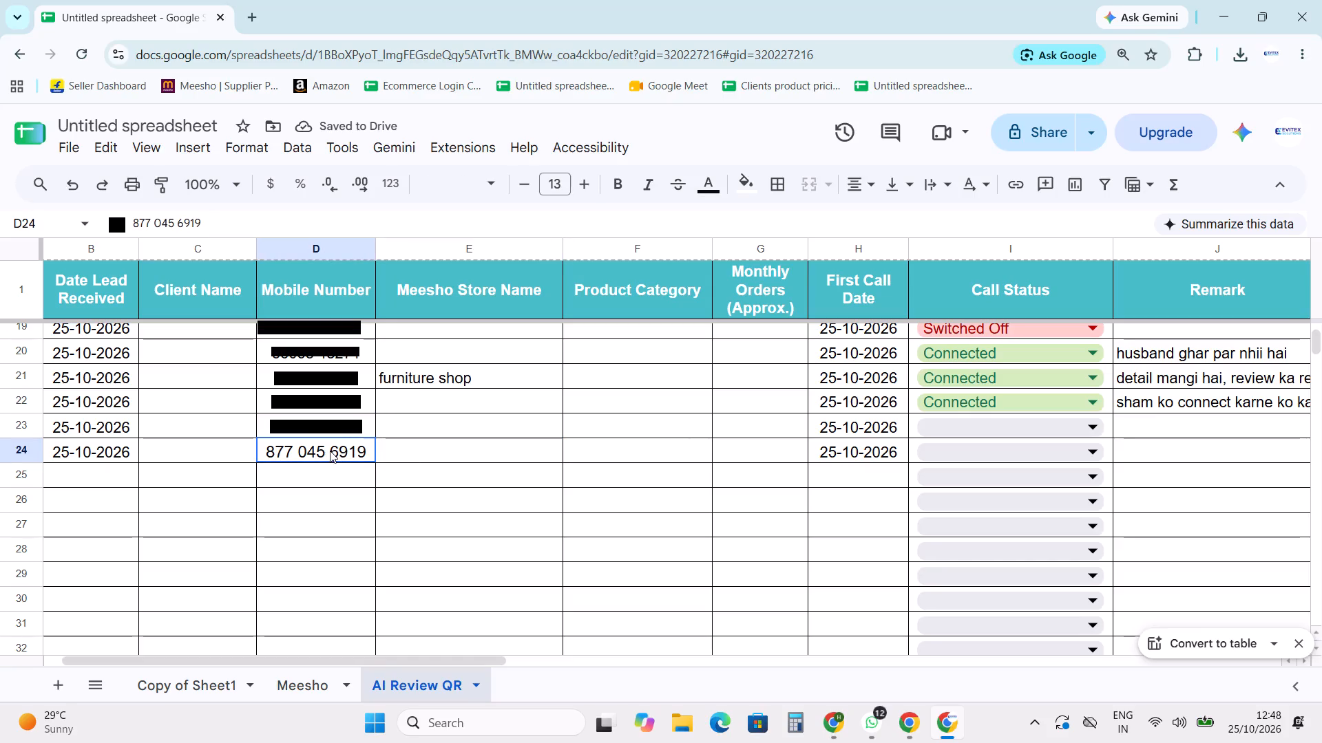
left_click(332, 450)
right_click(332, 450)
left_click(329, 449)
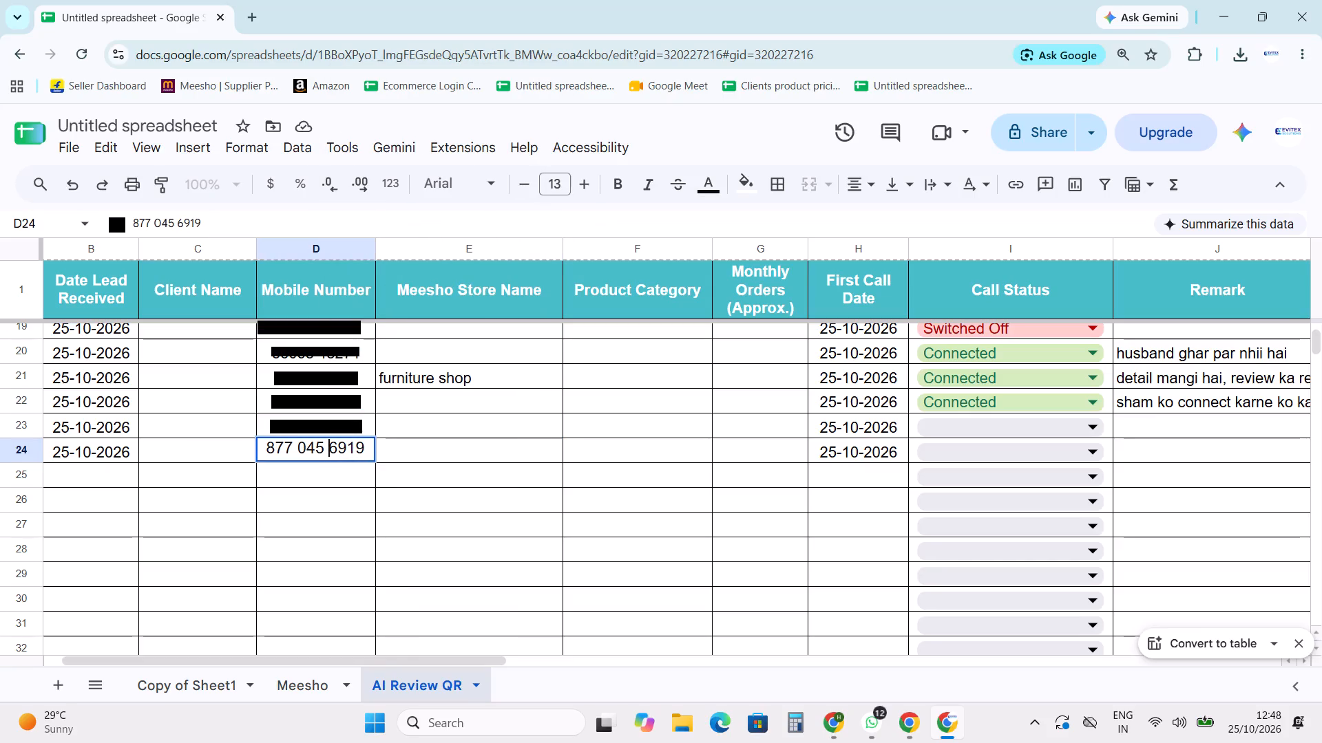
key("BackSpace")
left_click(296, 451)
left_click(300, 451)
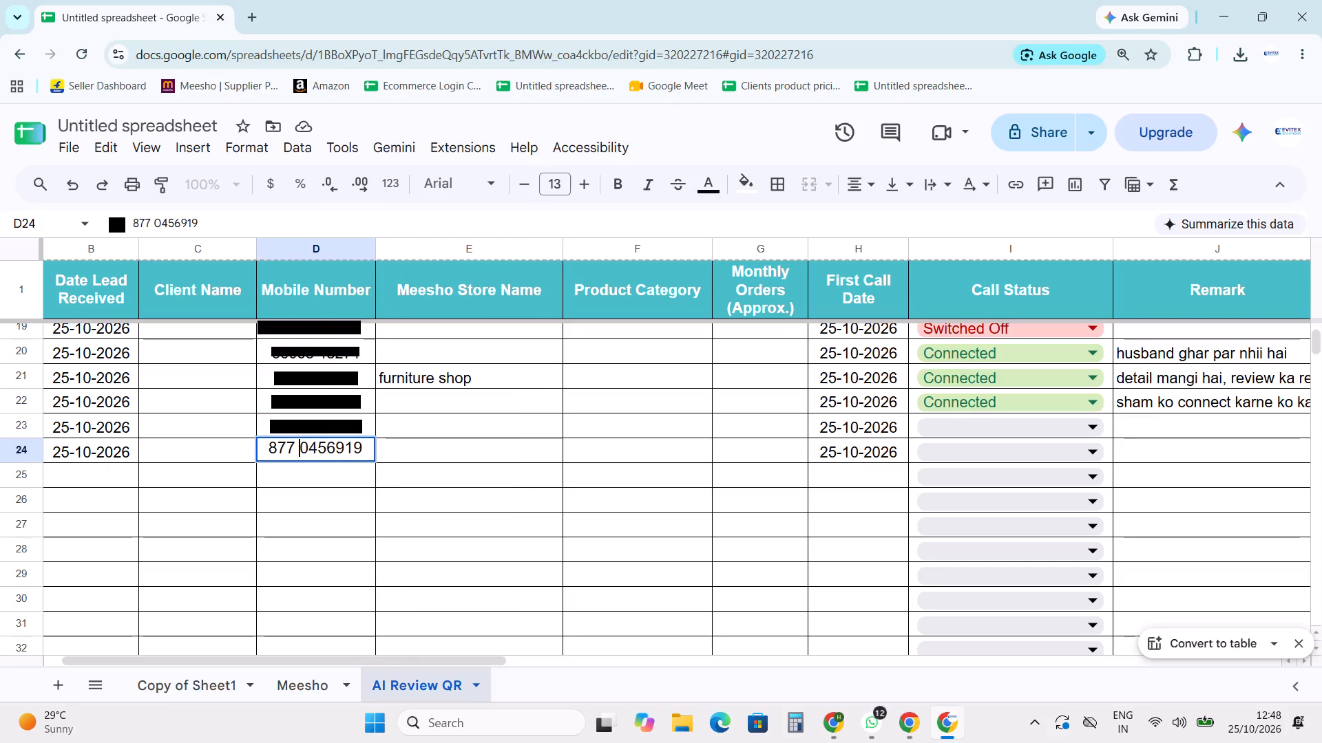
key("BackSpace")
left_click(445, 435)
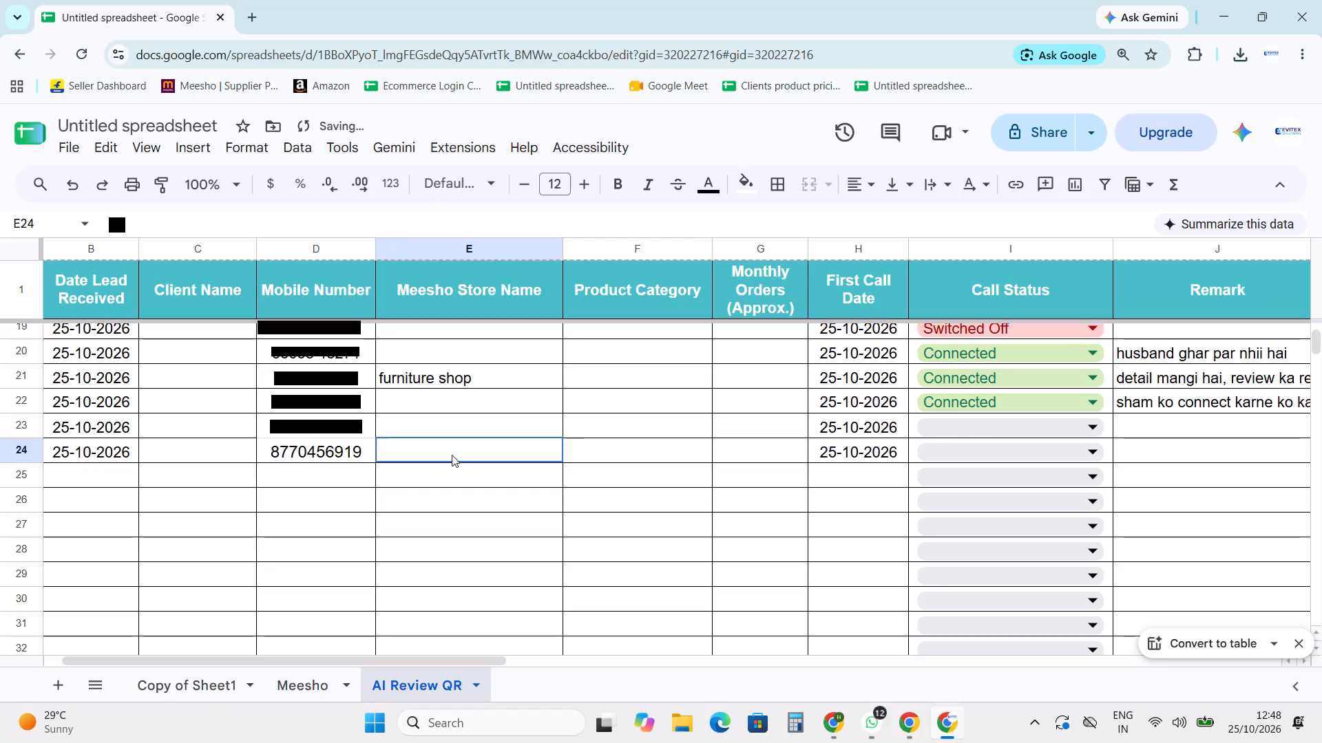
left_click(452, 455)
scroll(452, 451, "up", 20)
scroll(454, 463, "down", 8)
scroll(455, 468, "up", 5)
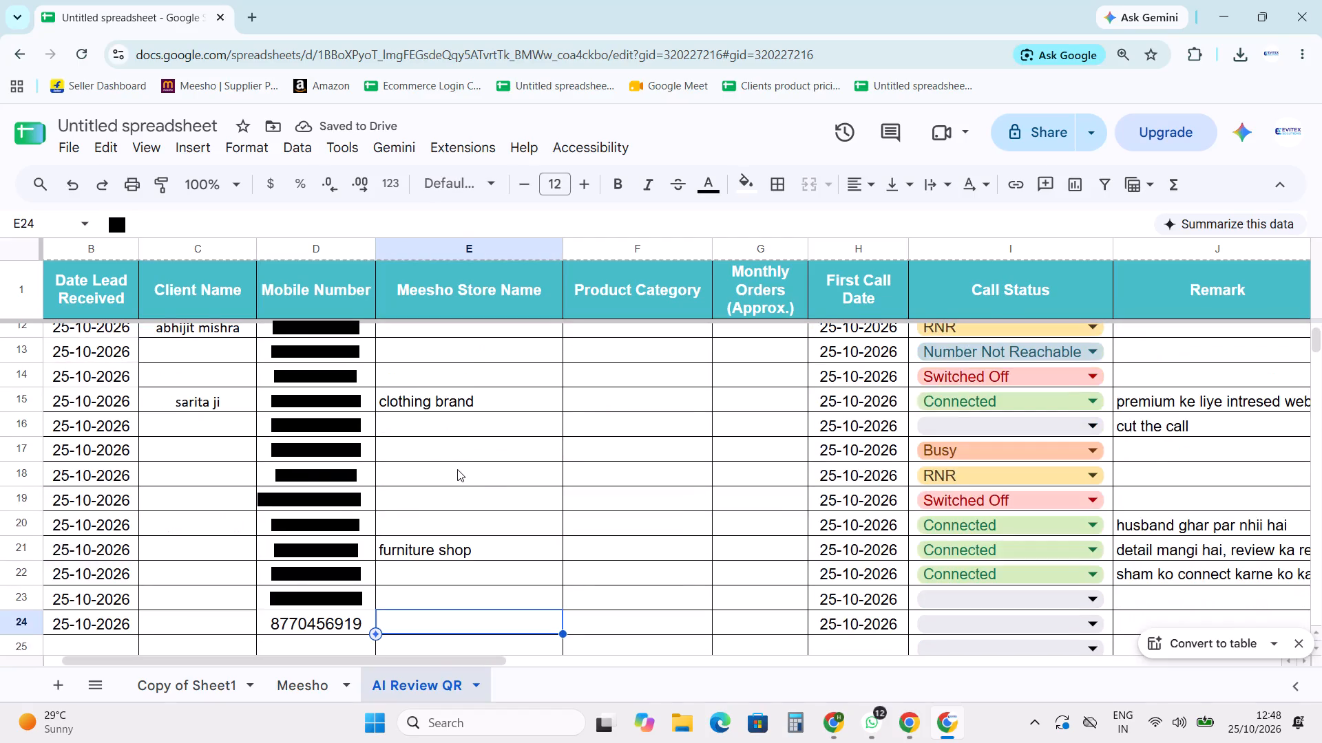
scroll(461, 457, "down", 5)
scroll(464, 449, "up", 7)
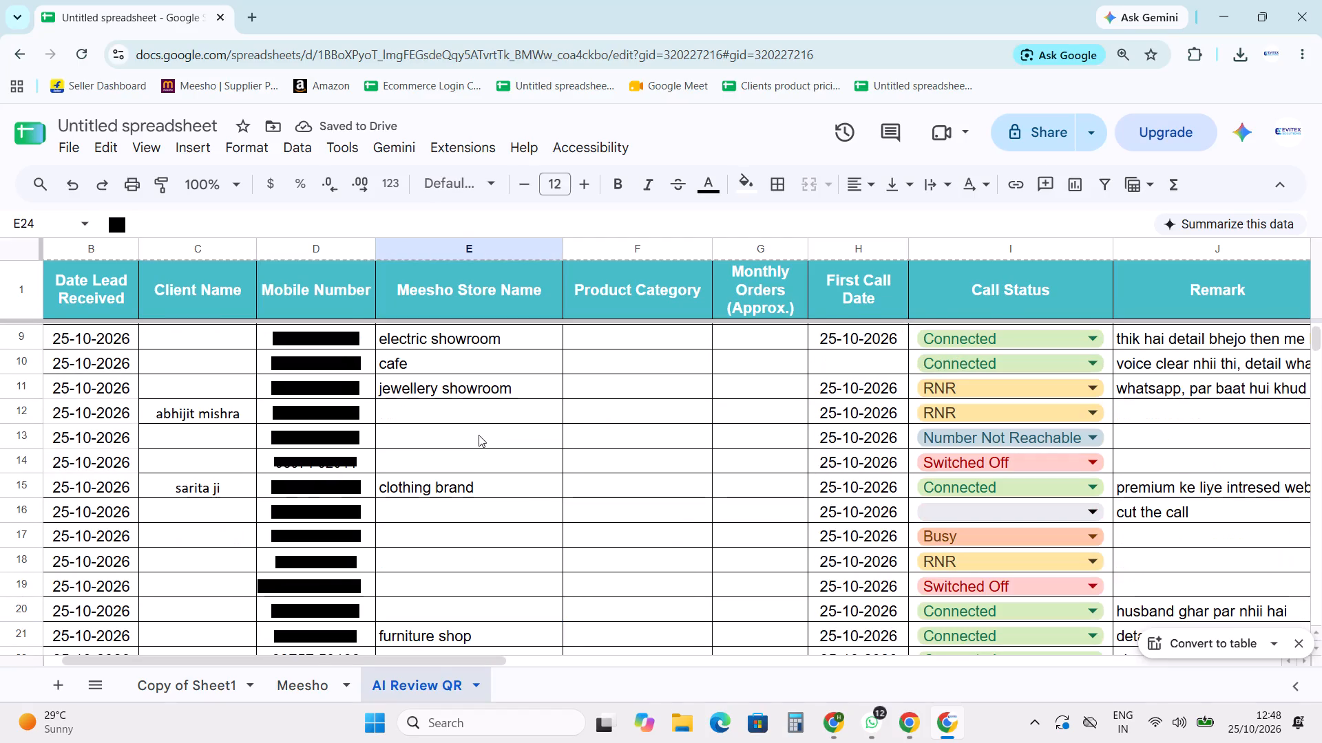
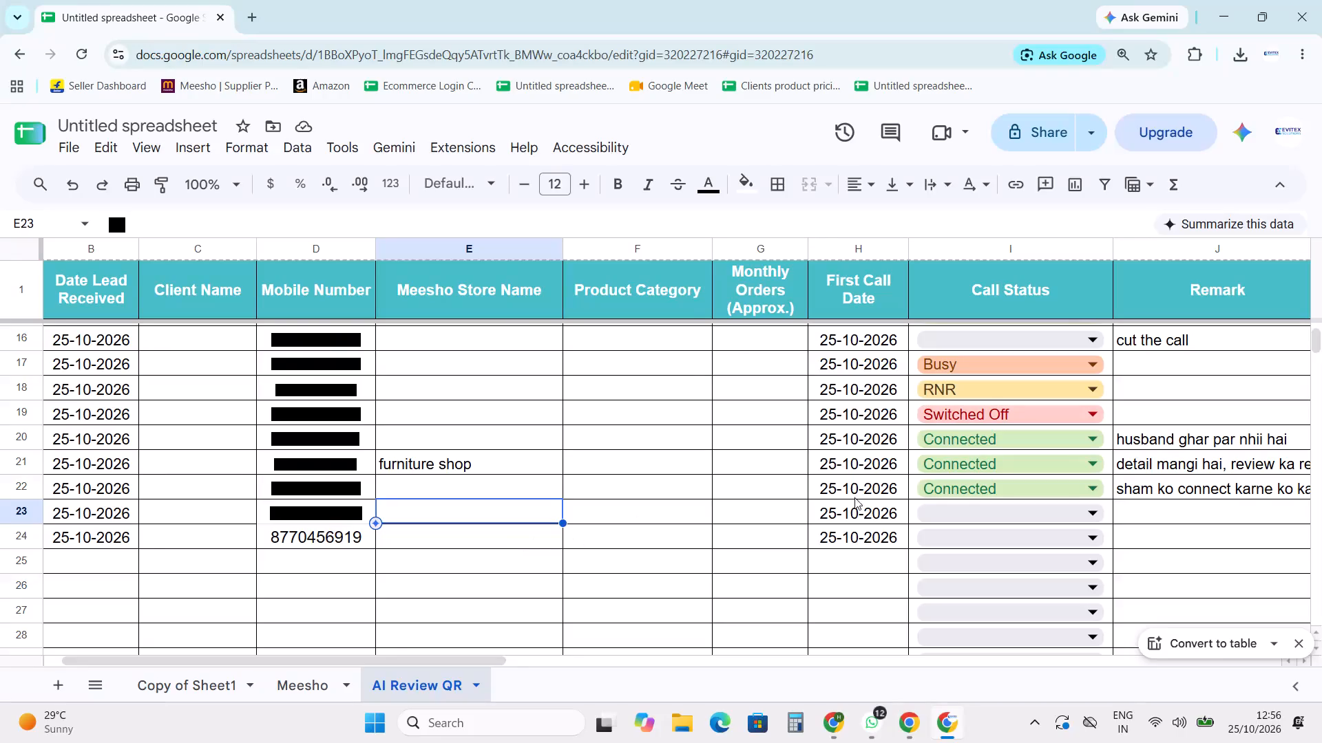
Add the remark "banwa liya dusri company se" for the lead in row 23 and set its Call Status to Connected.
left_click(1151, 518)
type("banwa liya dusri company se")
left_click(1032, 516)
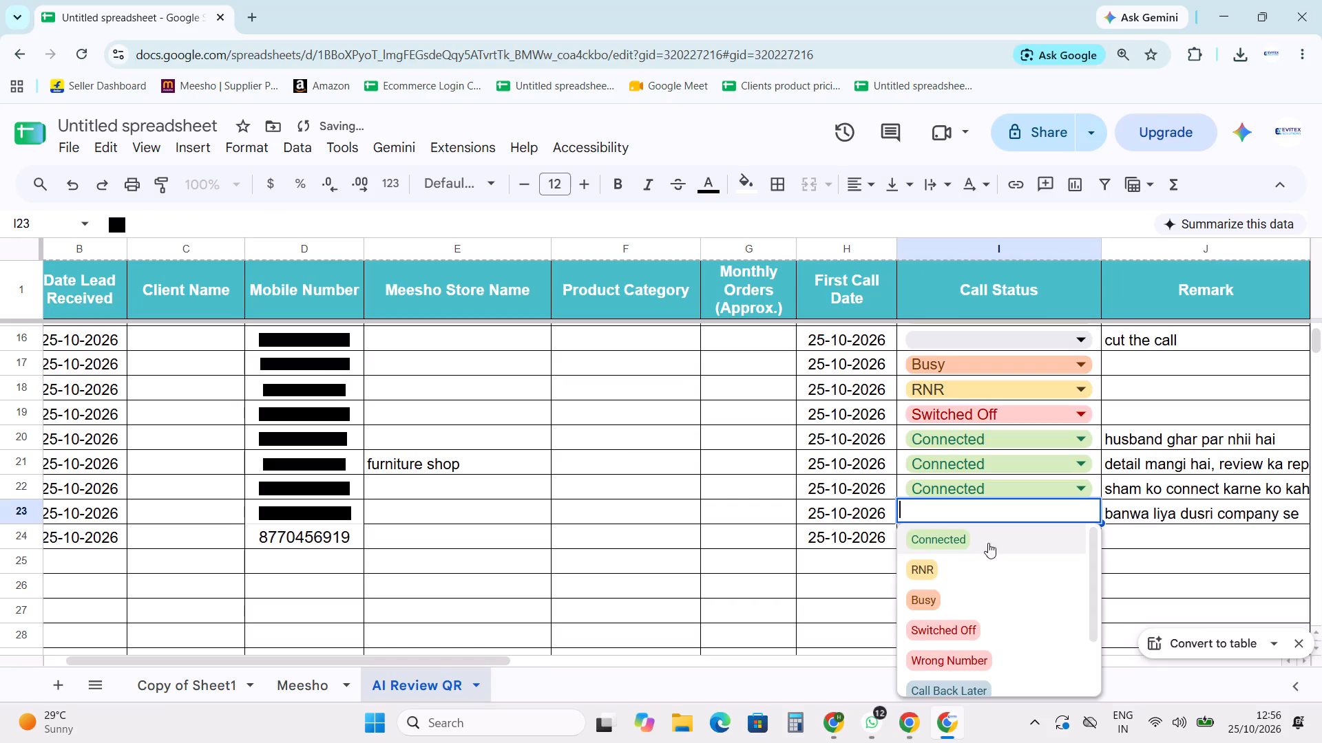
left_click(979, 543)
left_click(490, 504)
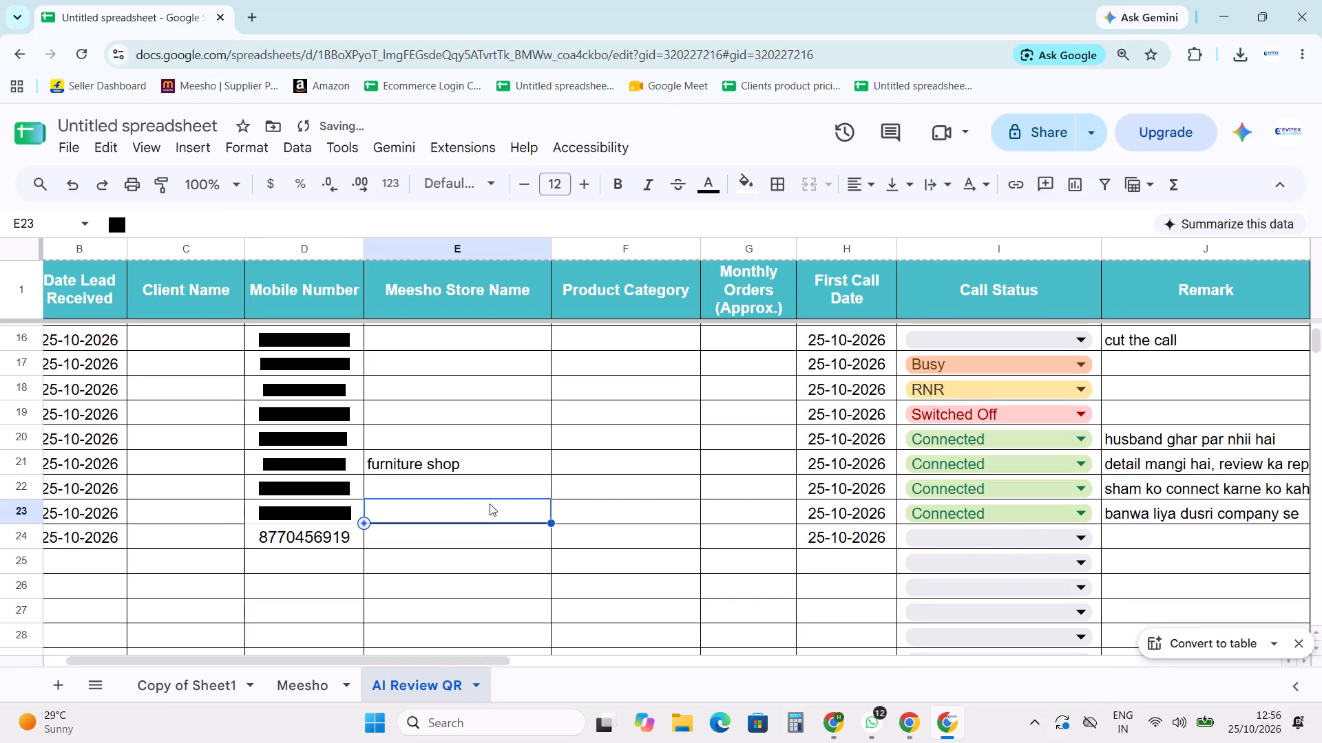
Enter Ravi as the Client Name for the lead in row 23.
left_click(491, 508)
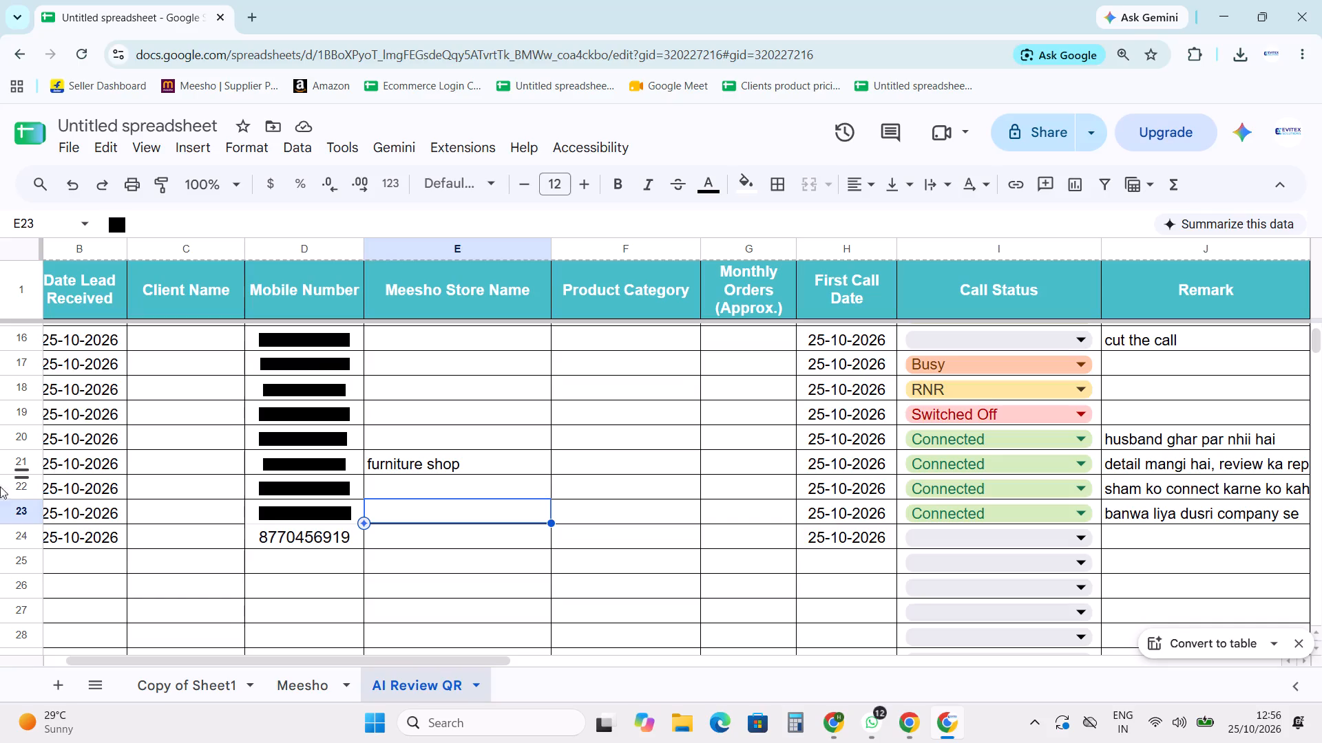
left_click(186, 508)
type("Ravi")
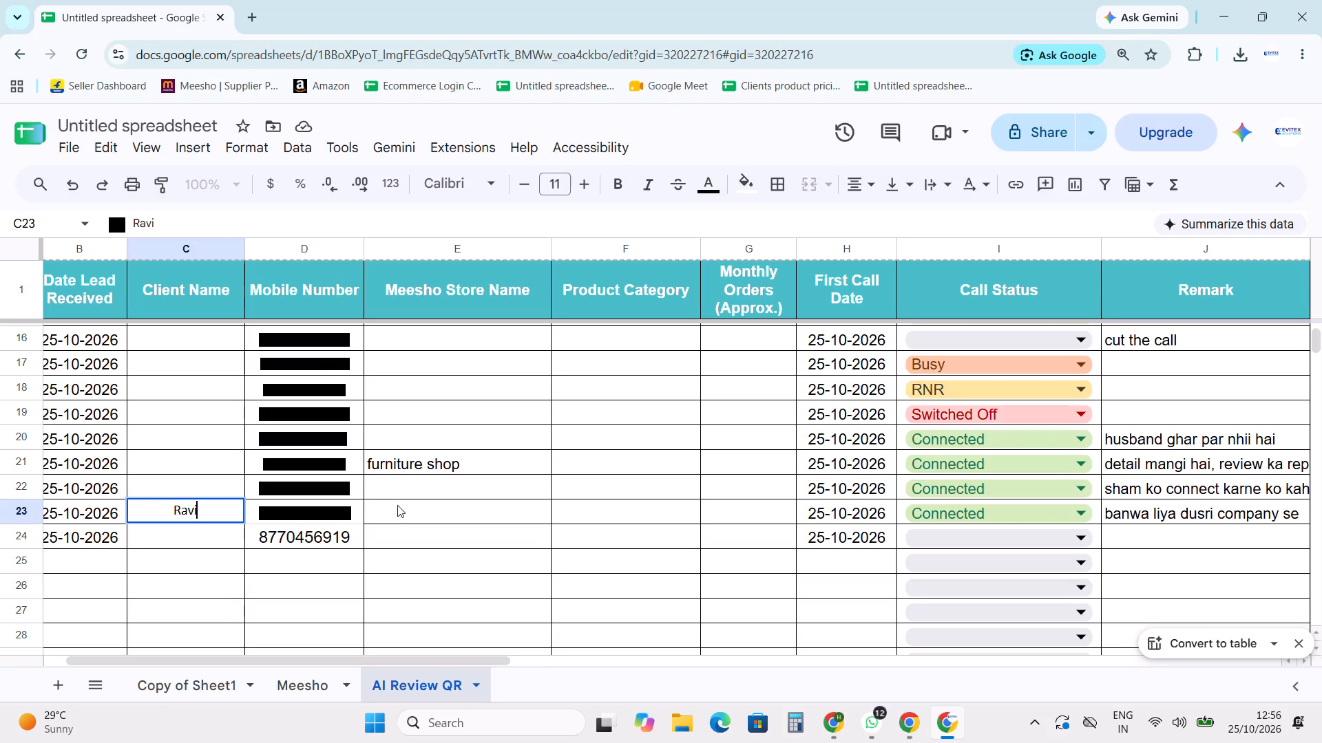
Commit the Client Name Ravi for the lead in row 23 and select the Mobile Number of the lead in row 24.
left_click(185, 534)
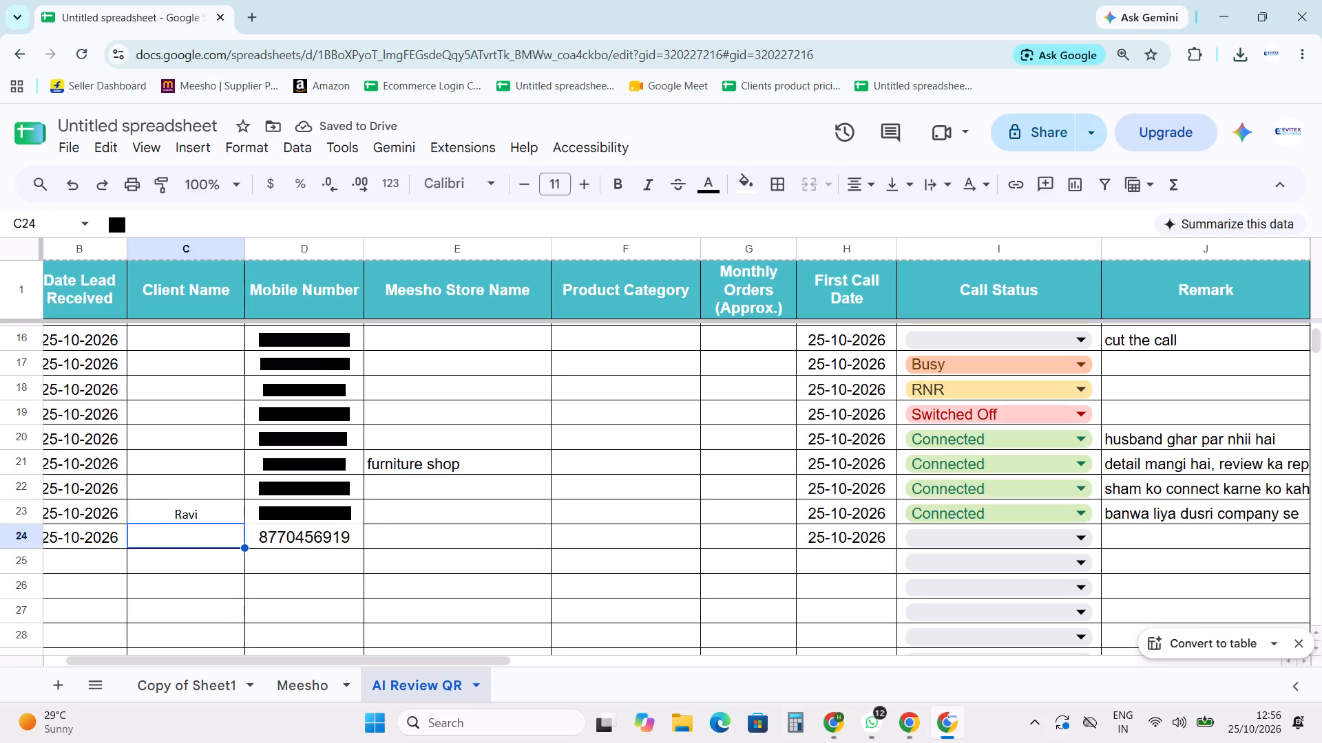